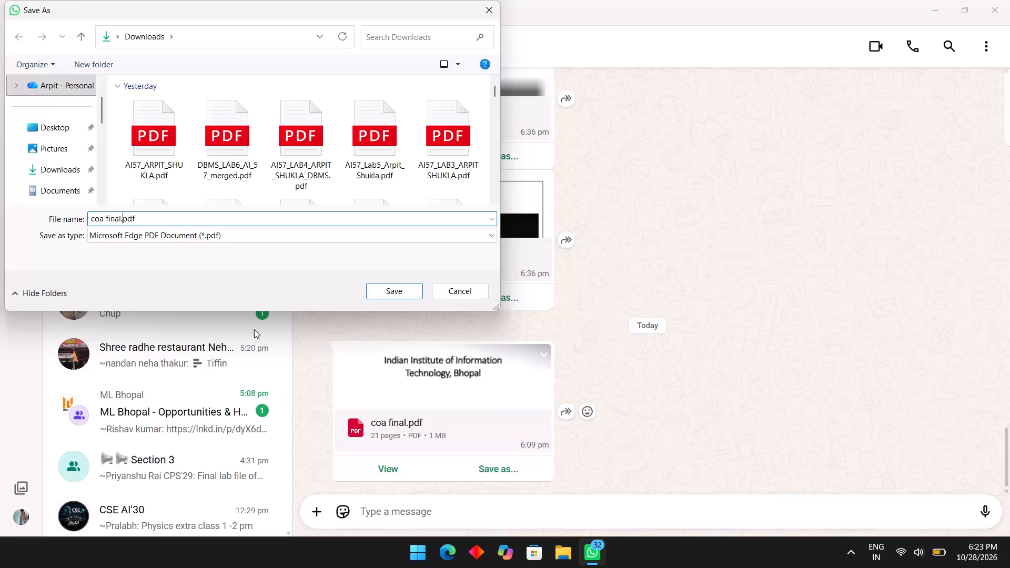
Edit the file name of the coa final PDF being saved, placing the text cursor just before the .pdf extension.
key("Left")
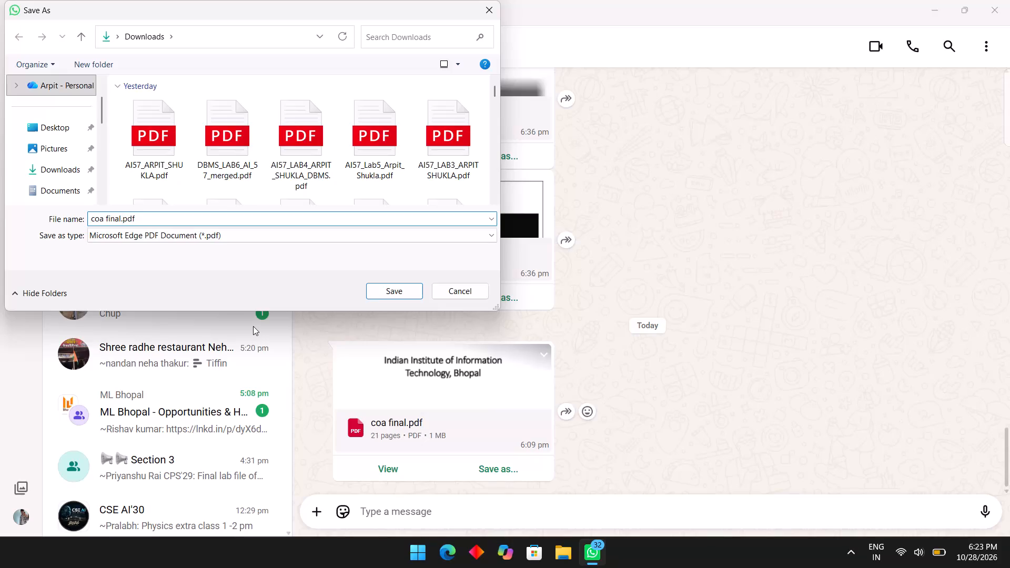
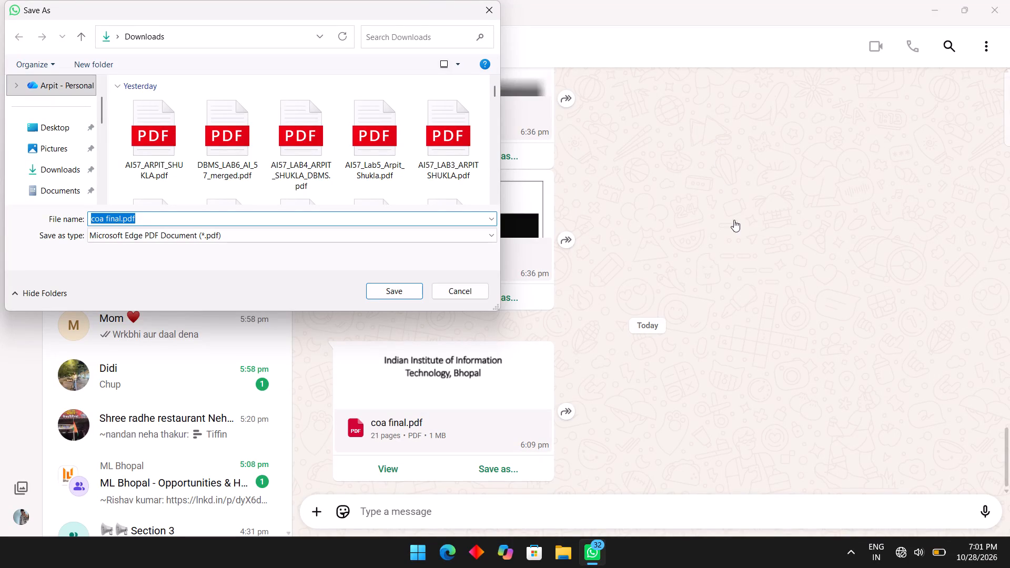
Connect the computer to the secured iPhone hotspot Wi-Fi network.
left_click(906, 543)
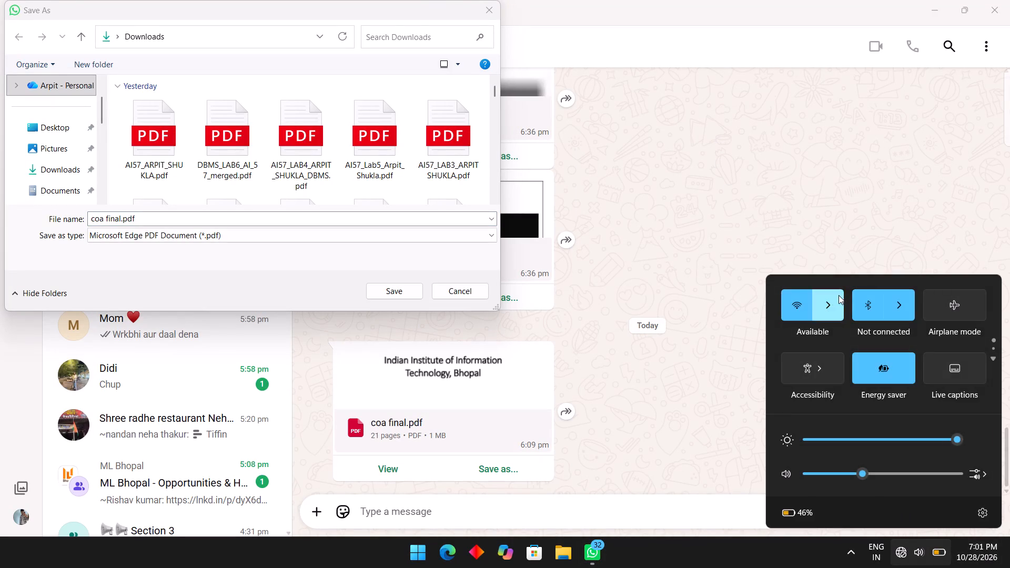
left_click(839, 295)
left_click(856, 318)
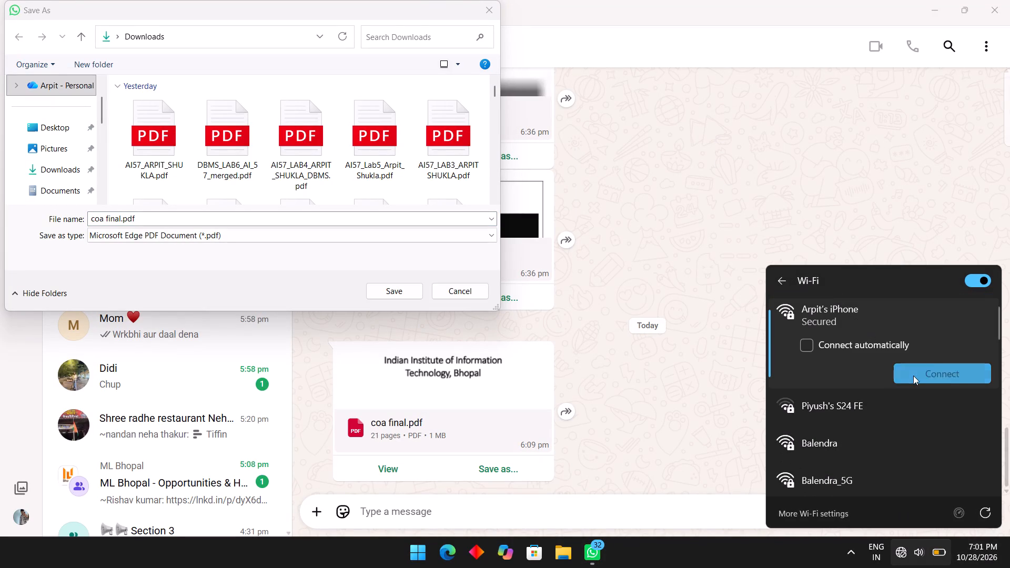
left_click(913, 376)
left_click(845, 227)
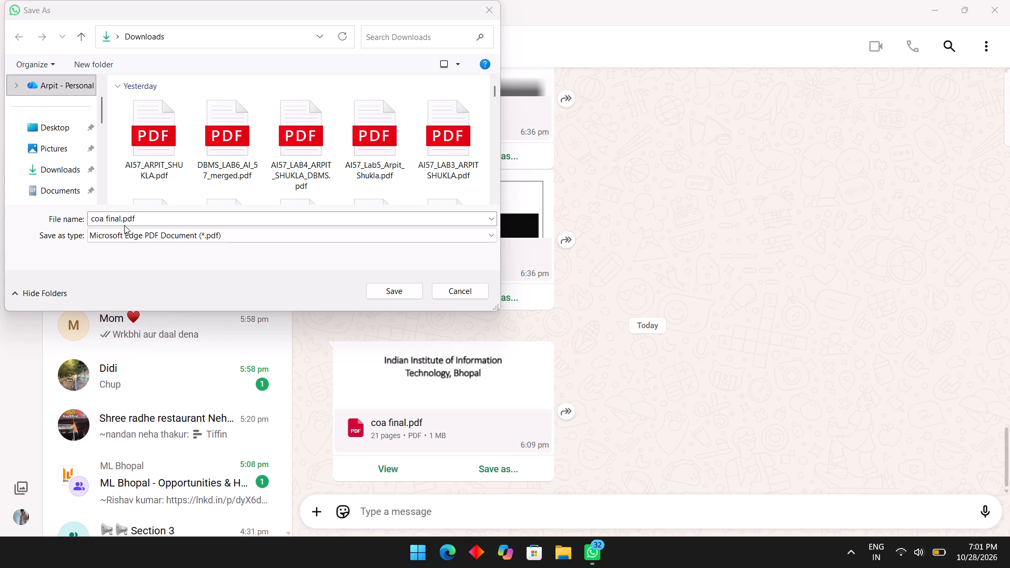
Try to place the text cursor within the coa final.pdf file name for editing.
left_click(122, 215)
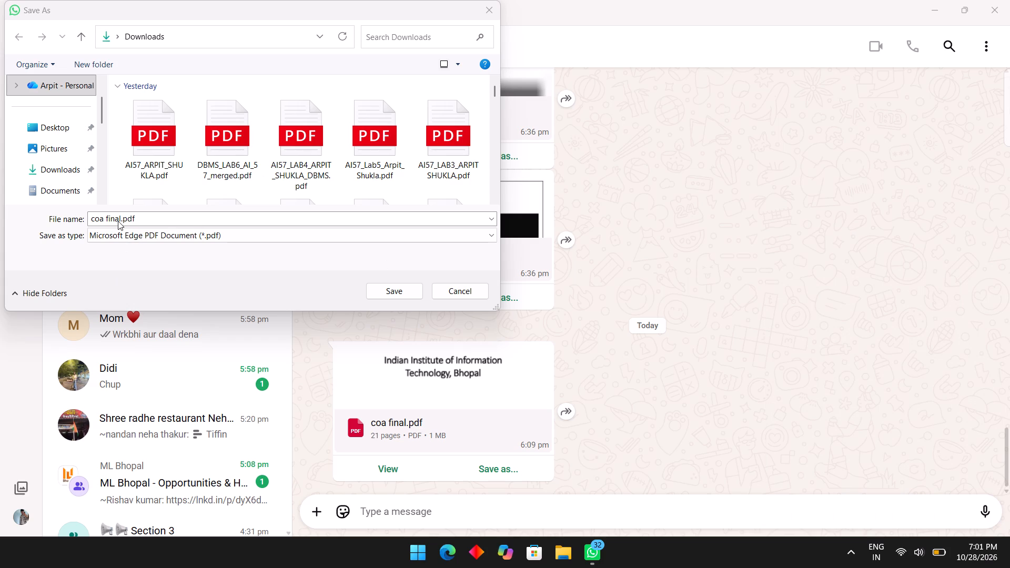
left_click(117, 220)
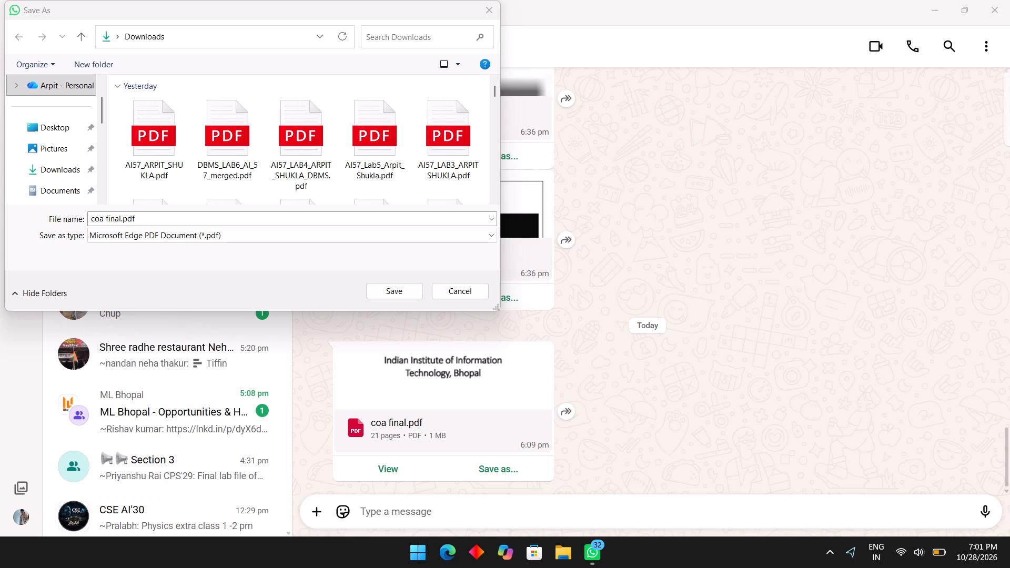
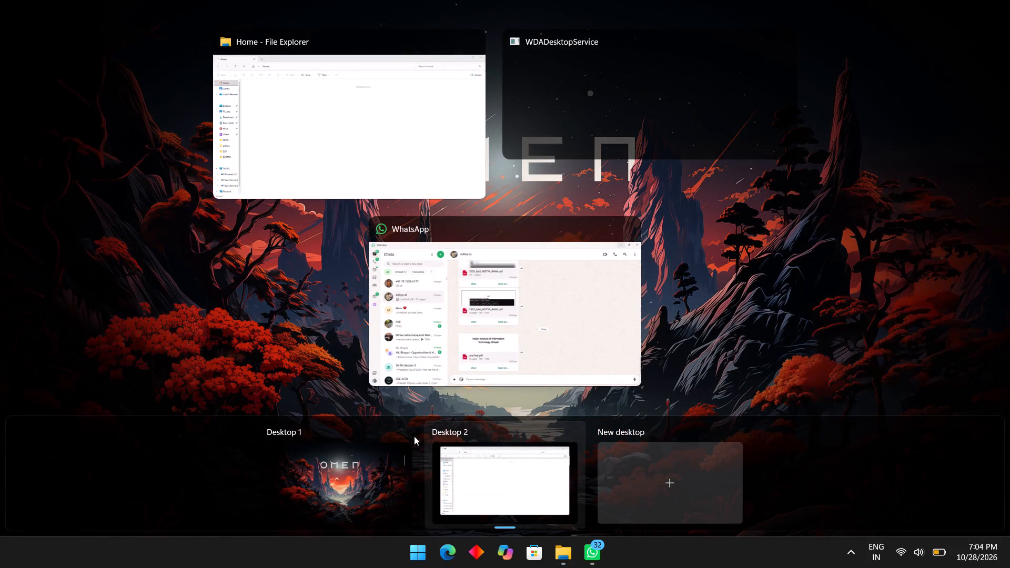
Switch to the Desktop 1 virtual desktop.
left_click(343, 495)
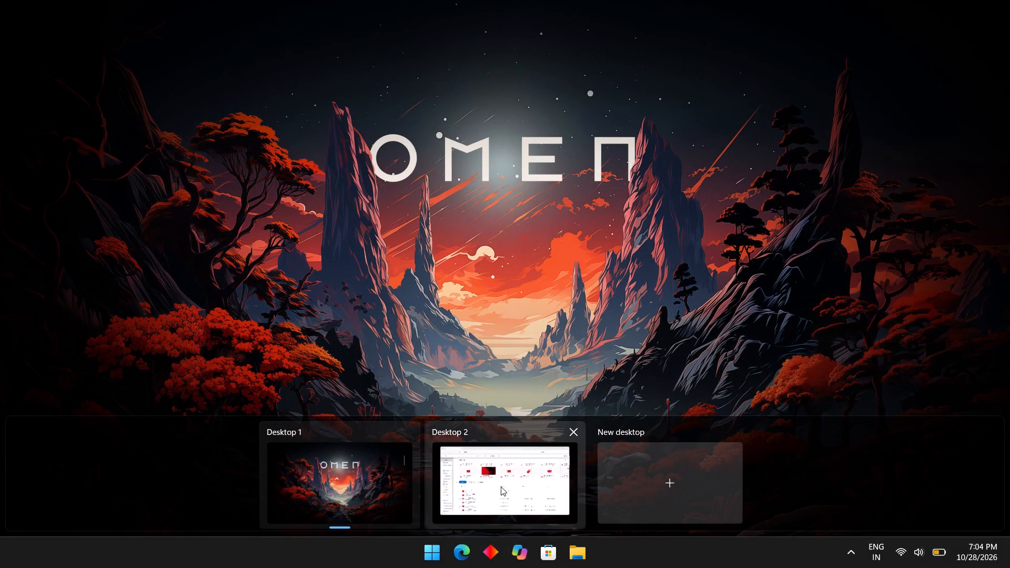
Switch to Desktop 2 and view the available file actions for coa_report.pdf in the recent files.
left_click(501, 486)
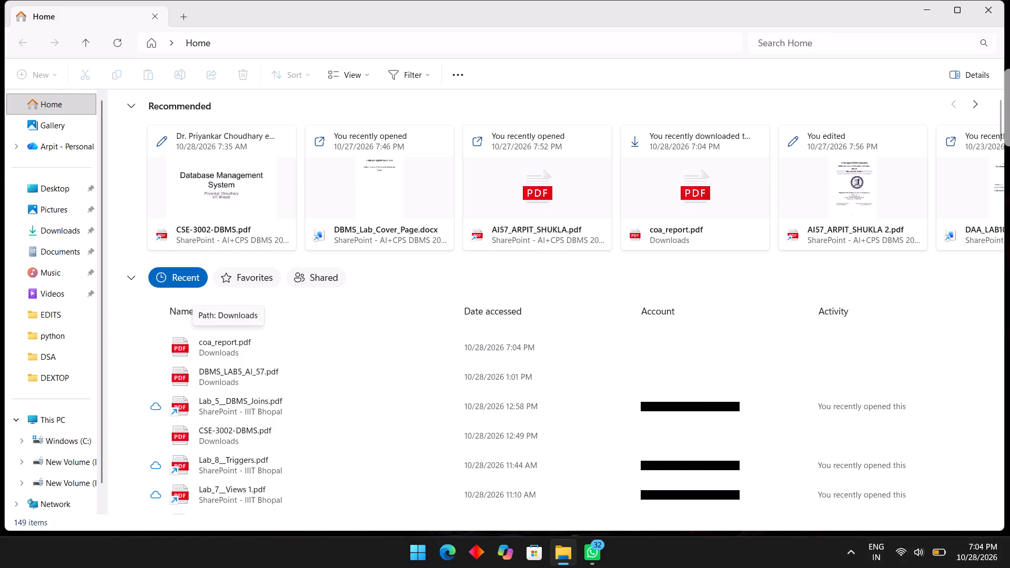
right_click(209, 343)
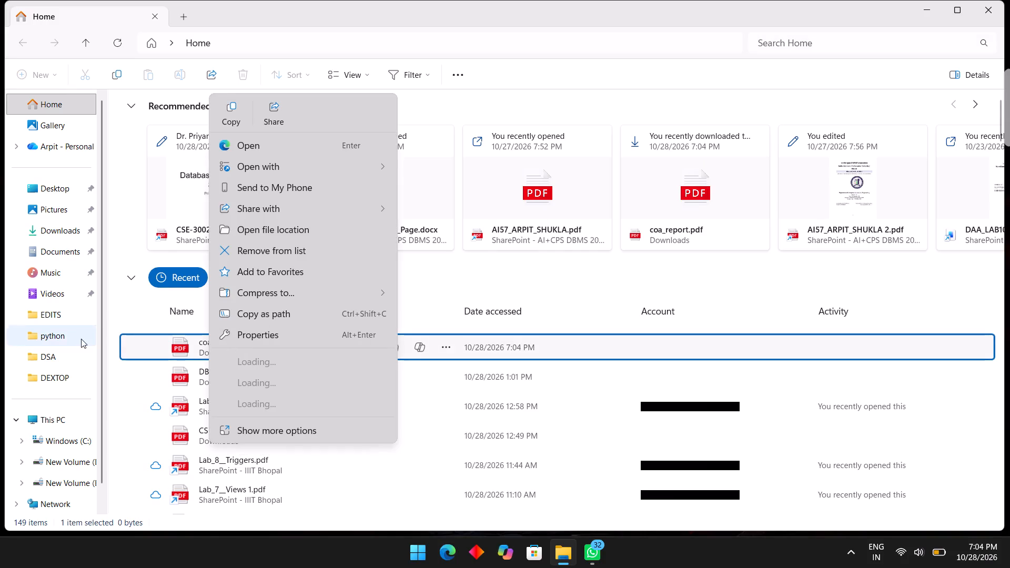
left_click(103, 312)
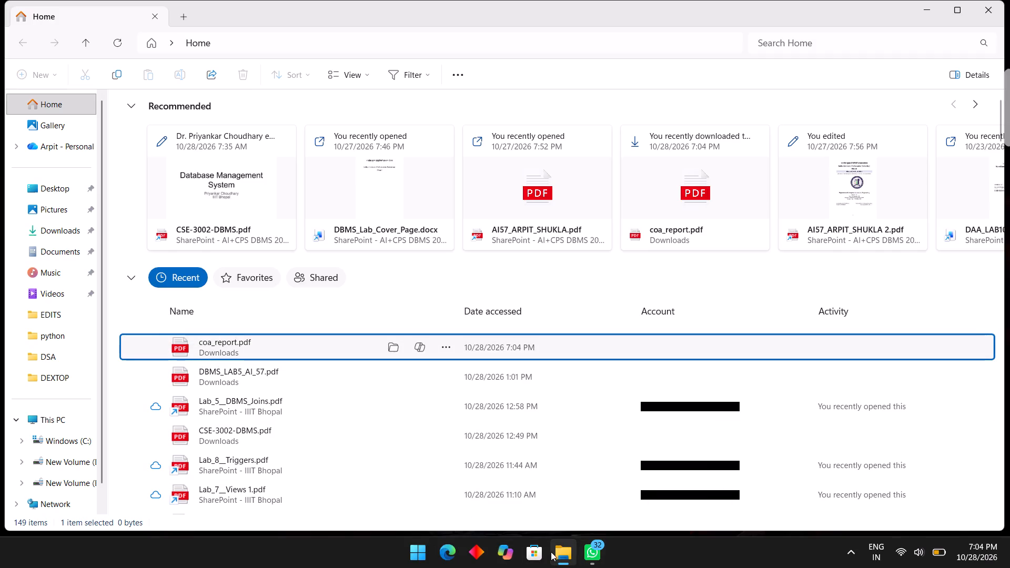
Search the computer for "t" to find the Microsoft Teams app.
left_click(420, 551)
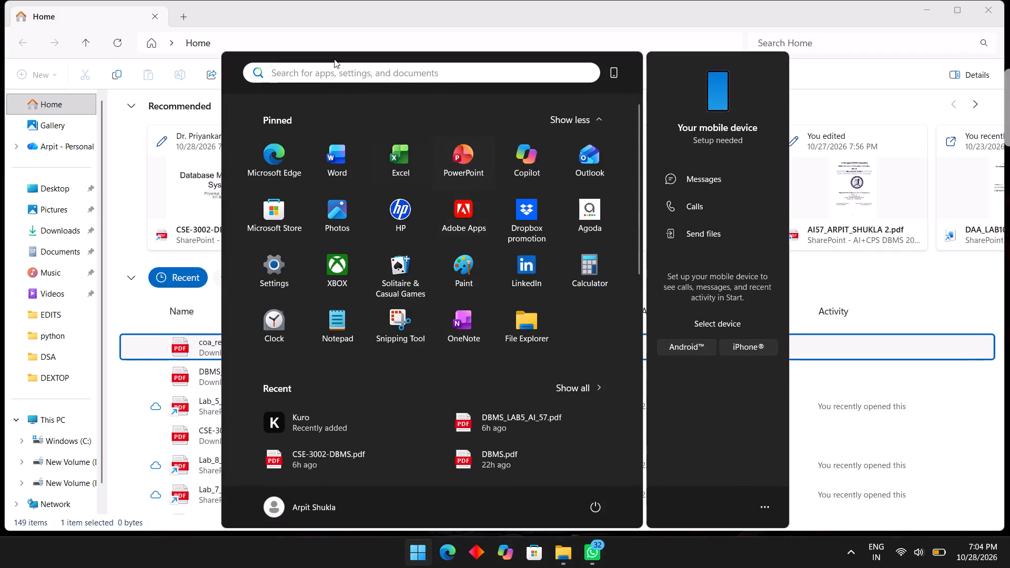
left_click(348, 78)
key("t")
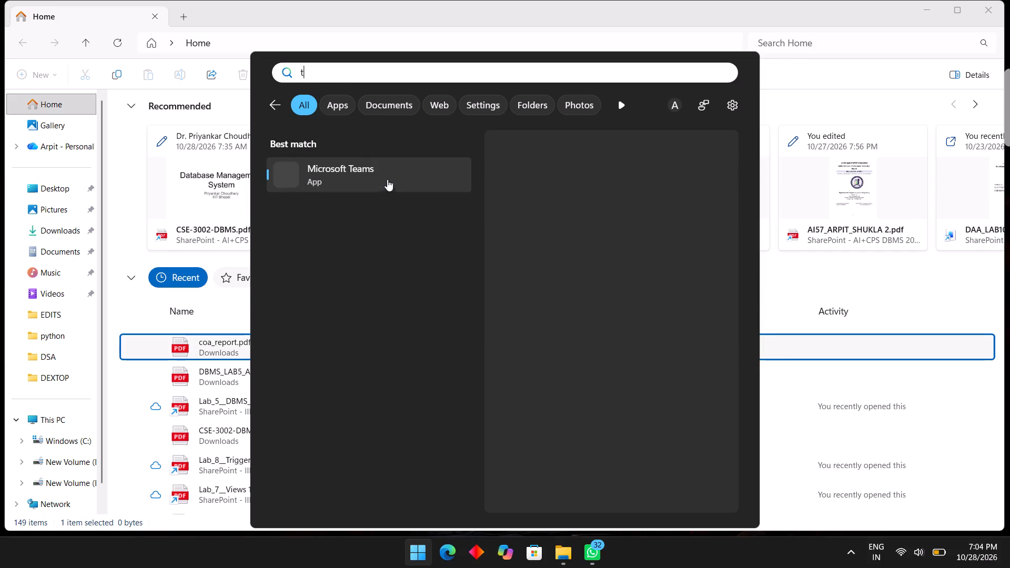
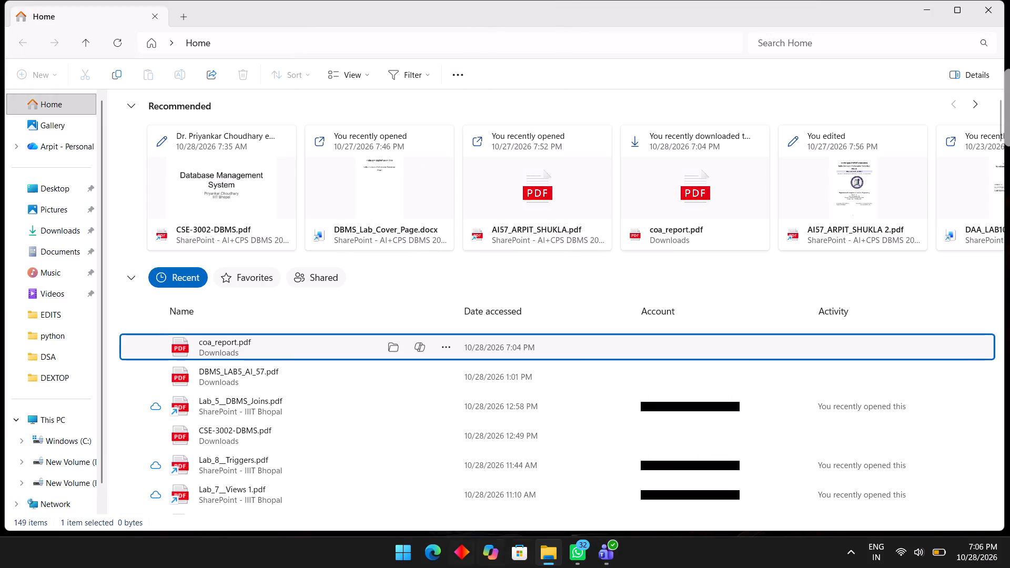
Open the COA_ASSIGNMENT_1 PDF from the Downloads folder and look through its index page and assignment answers.
left_click(23, 219)
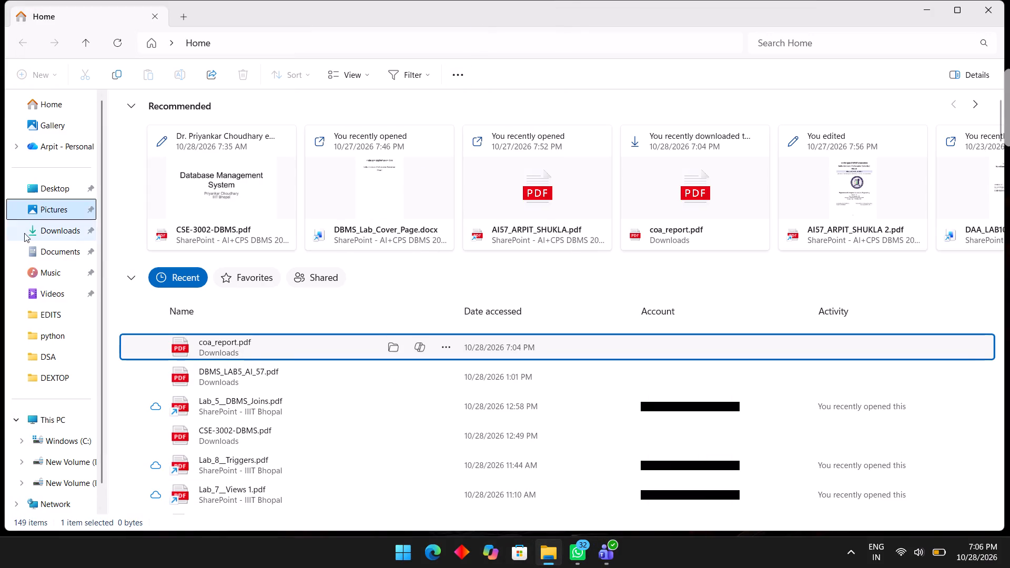
left_click(24, 233)
double_click(72, 232)
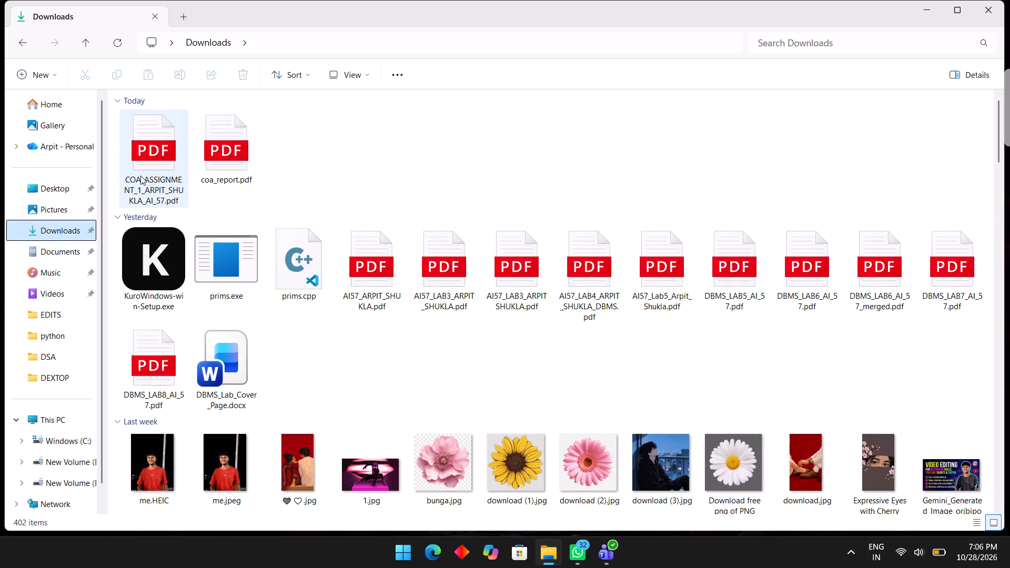
double_click(164, 169)
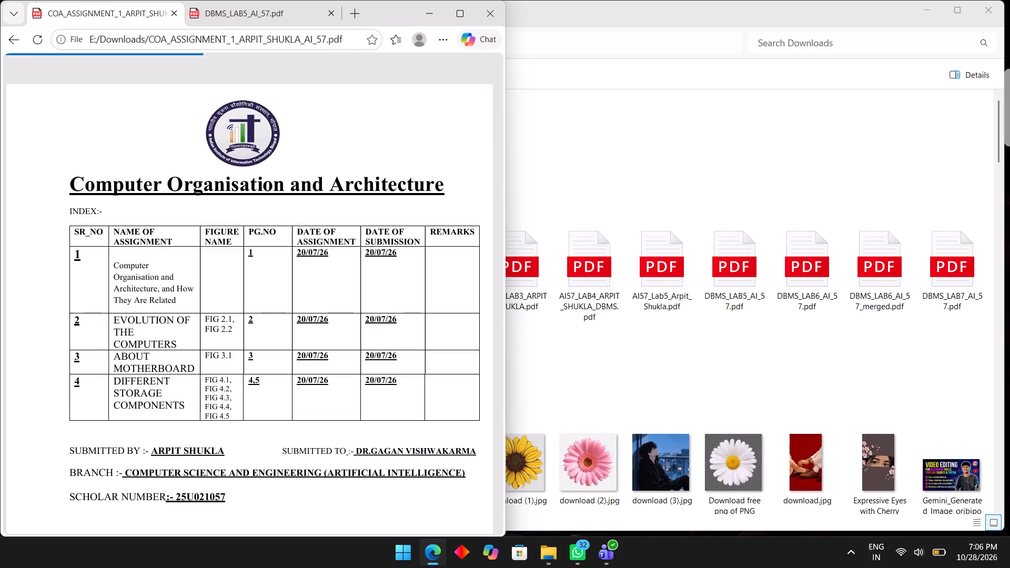
scroll(341, 281, "down", 13)
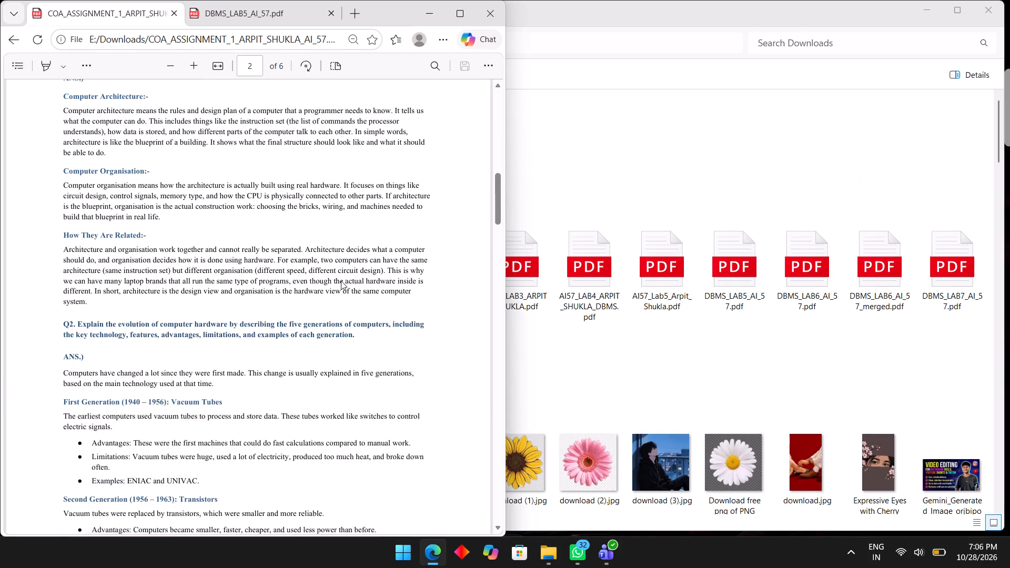
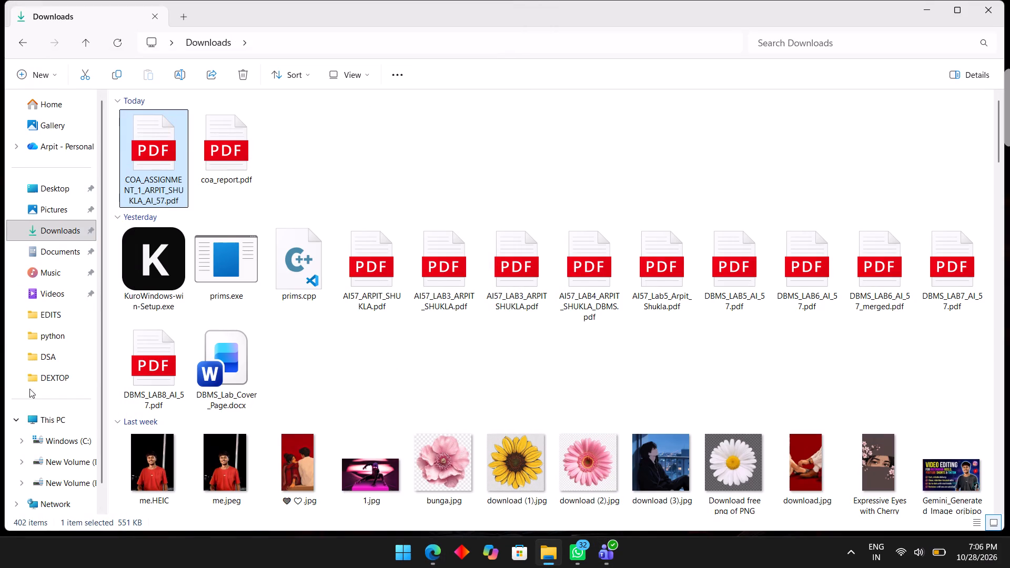
Find COA_Assignment_2.docx in the Documents folder of the personal OneDrive and open it in Word.
left_click(71, 109)
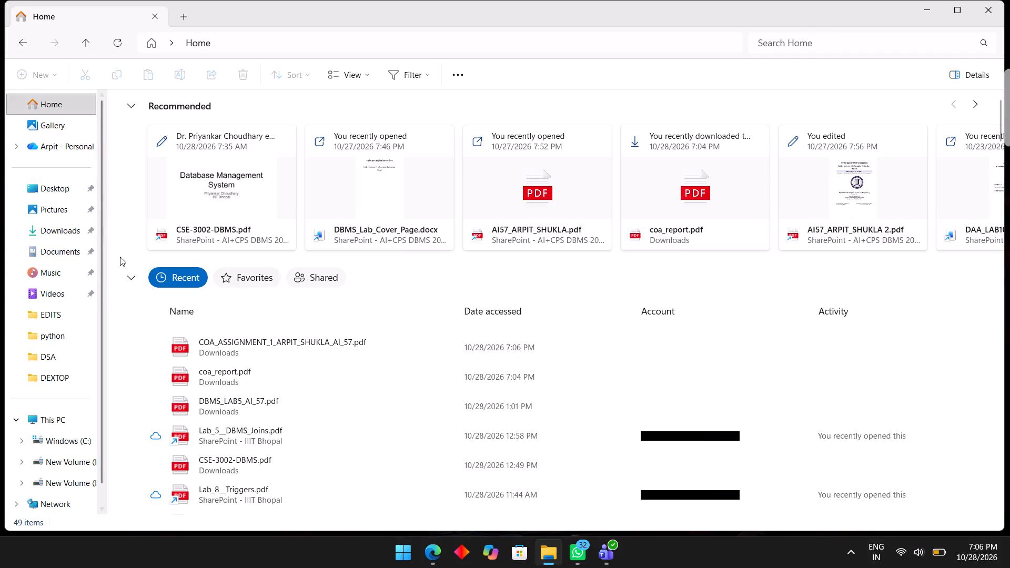
left_click(57, 190)
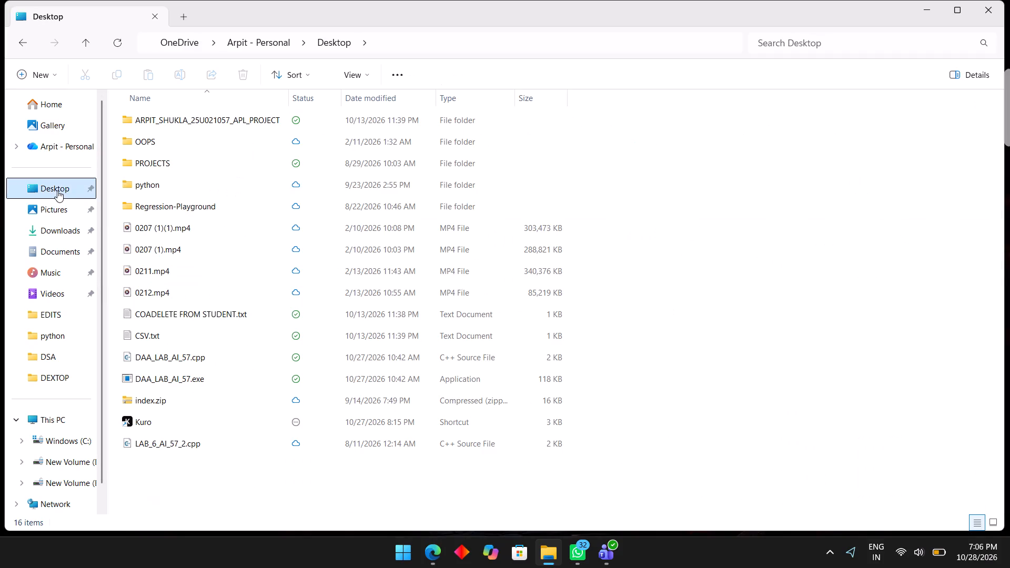
left_click(57, 151)
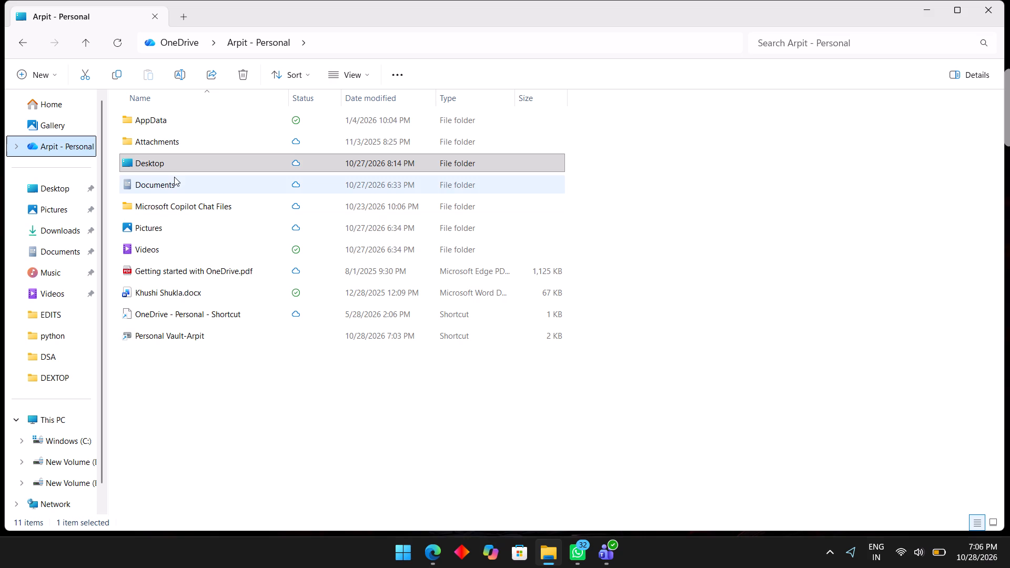
double_click(166, 180)
scroll(296, 306, "down", 6)
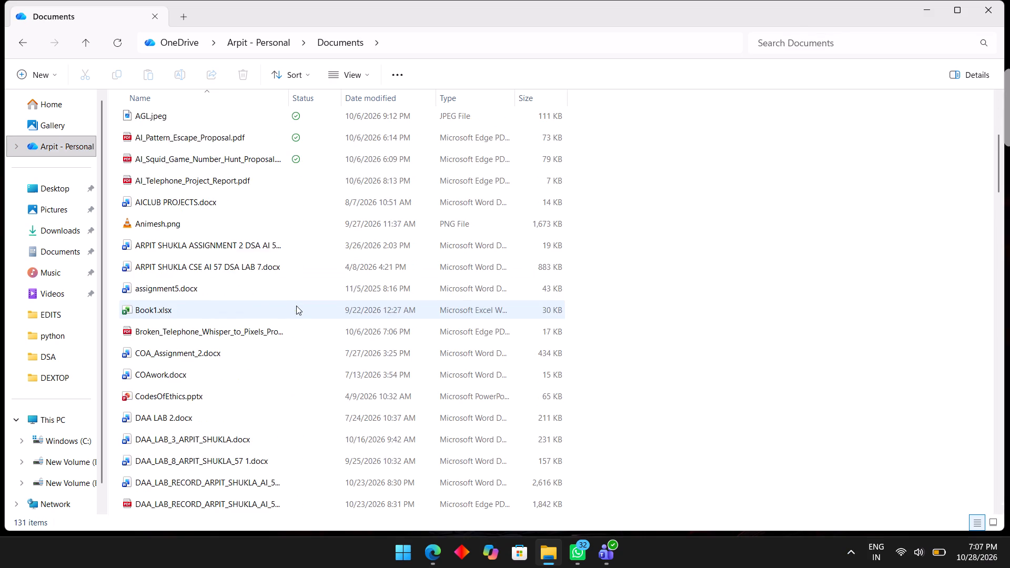
scroll(296, 306, "down", 2)
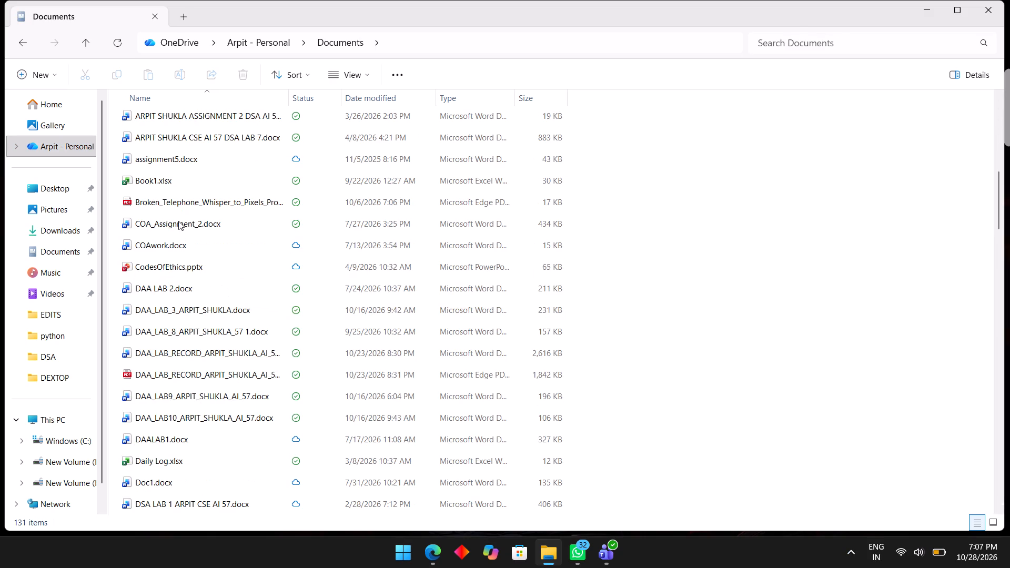
scroll(188, 265, "up", 4)
scroll(188, 265, "down", 4)
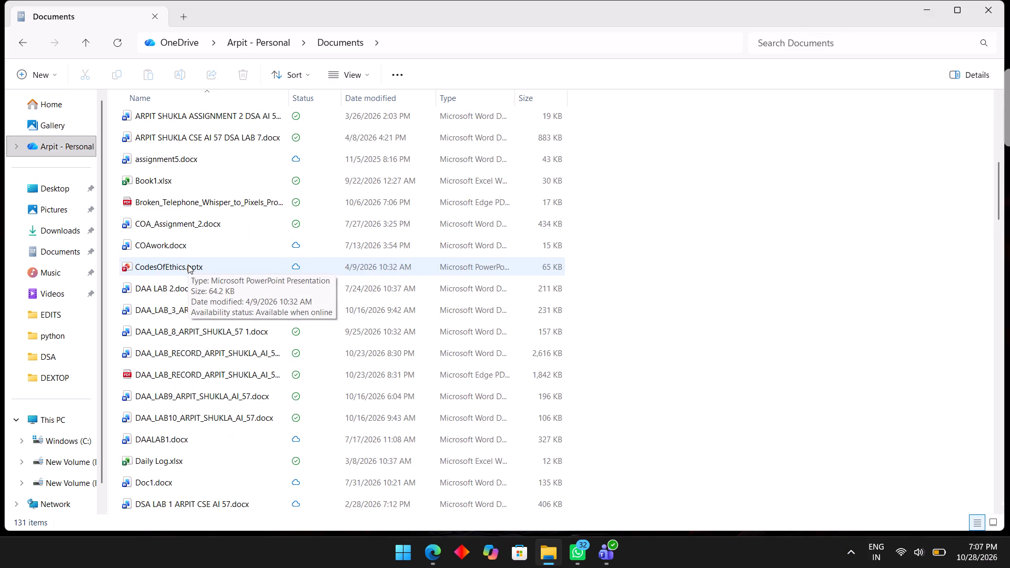
double_click(209, 231)
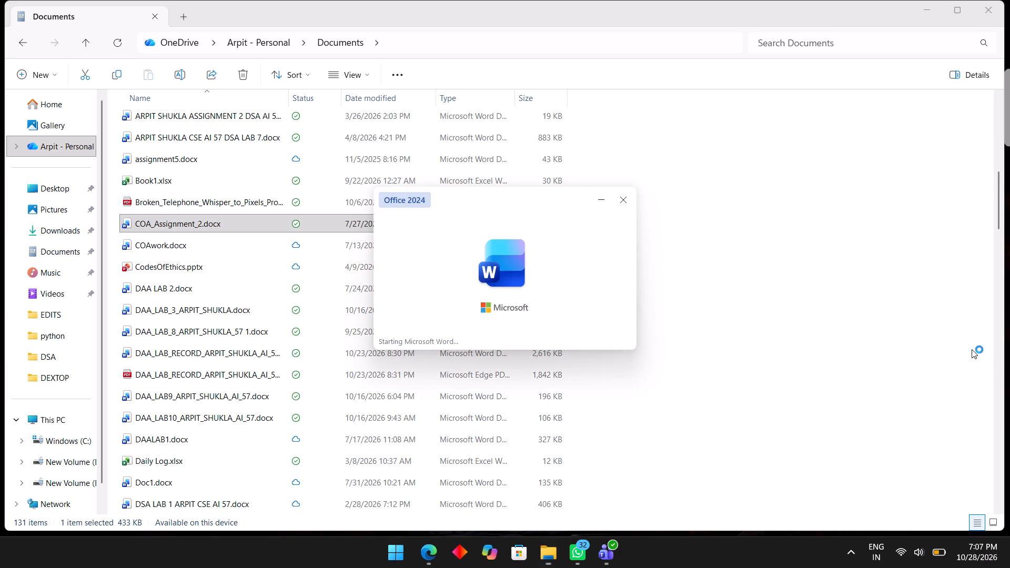
Look through COA_Assignment_2.docx, from the index table and submission details to the answers for questions 5 and 6 and the motherboard figure.
scroll(549, 358, "down", 3)
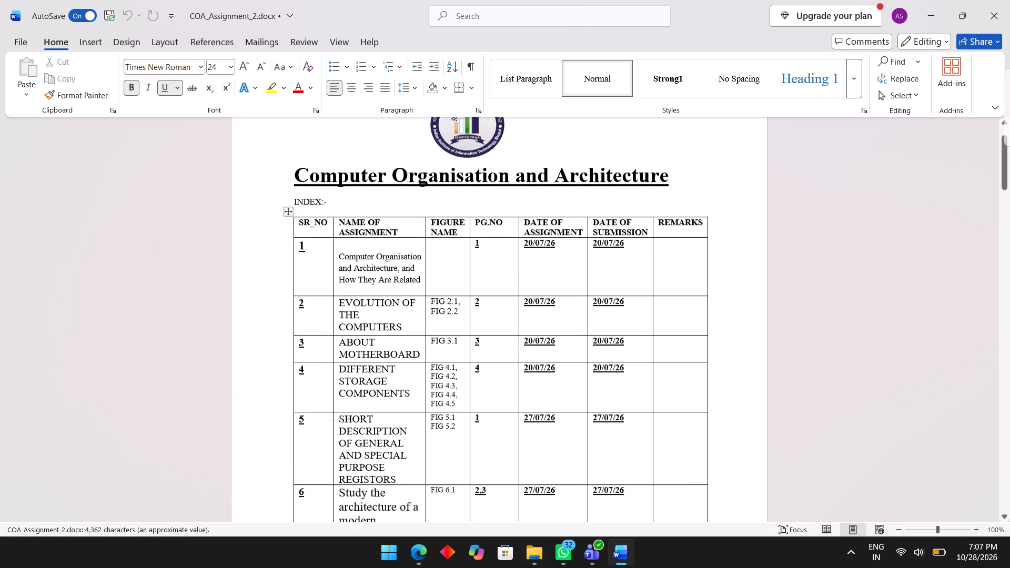
scroll(549, 358, "down", 7)
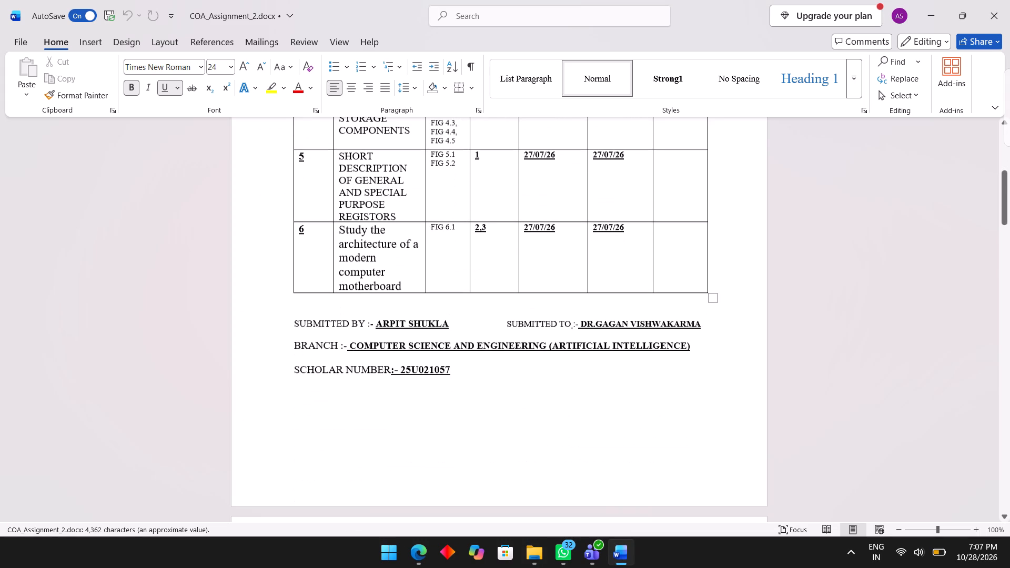
scroll(611, 363, "up", 13)
scroll(611, 363, "down", 17)
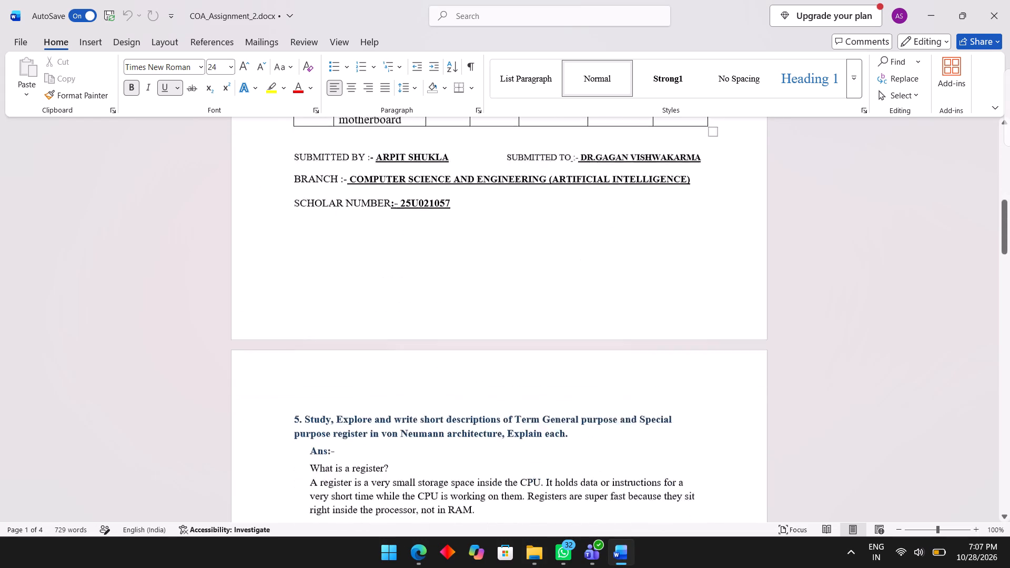
scroll(611, 363, "down", 16)
scroll(611, 363, "down", 8)
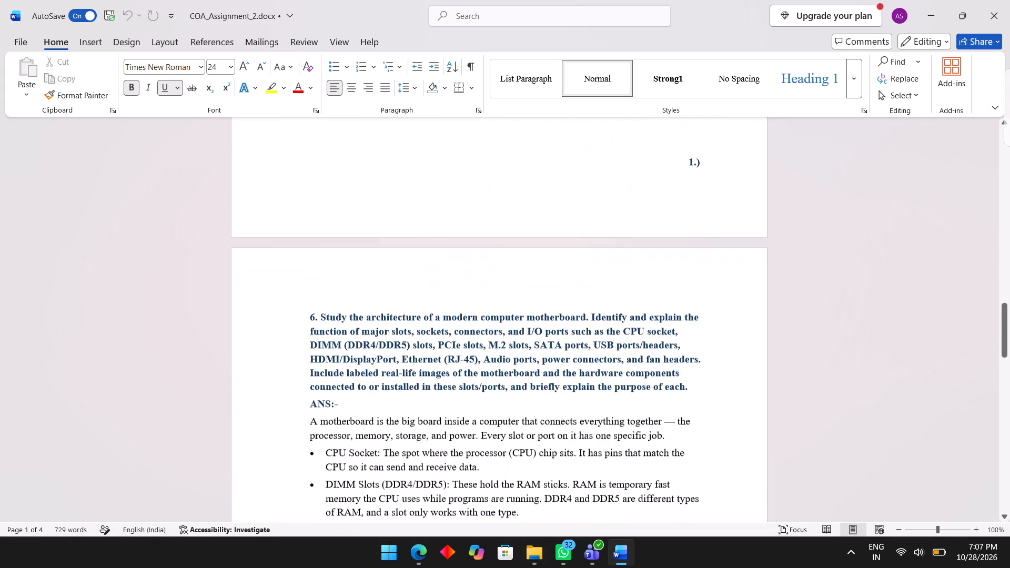
scroll(611, 363, "down", 16)
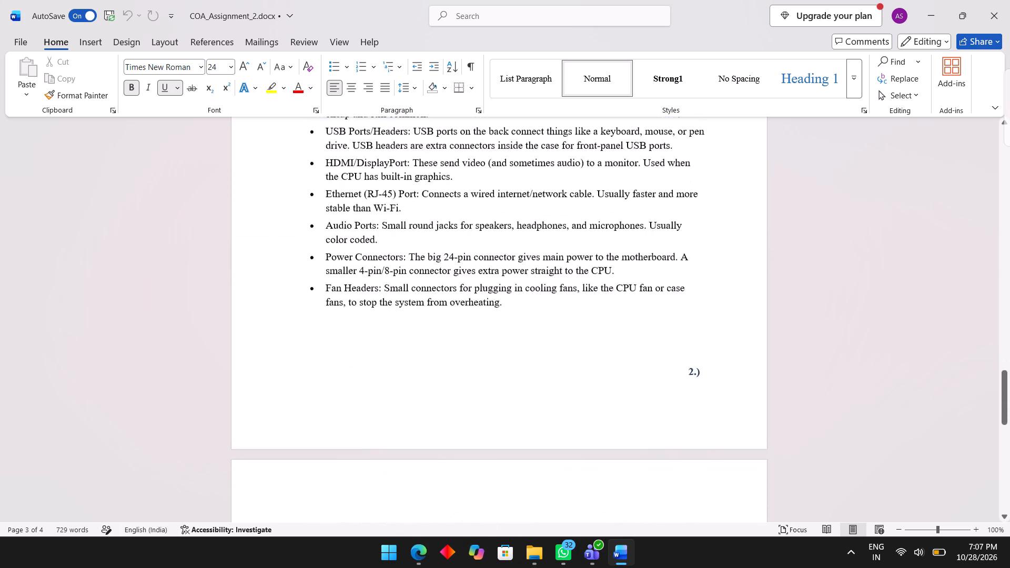
scroll(611, 363, "down", 16)
scroll(611, 363, "down", 6)
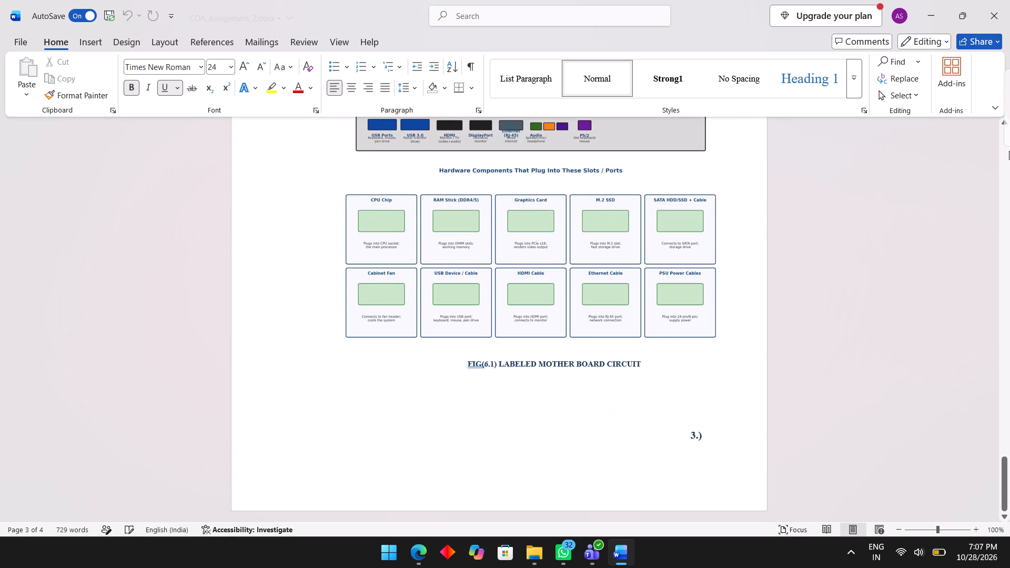
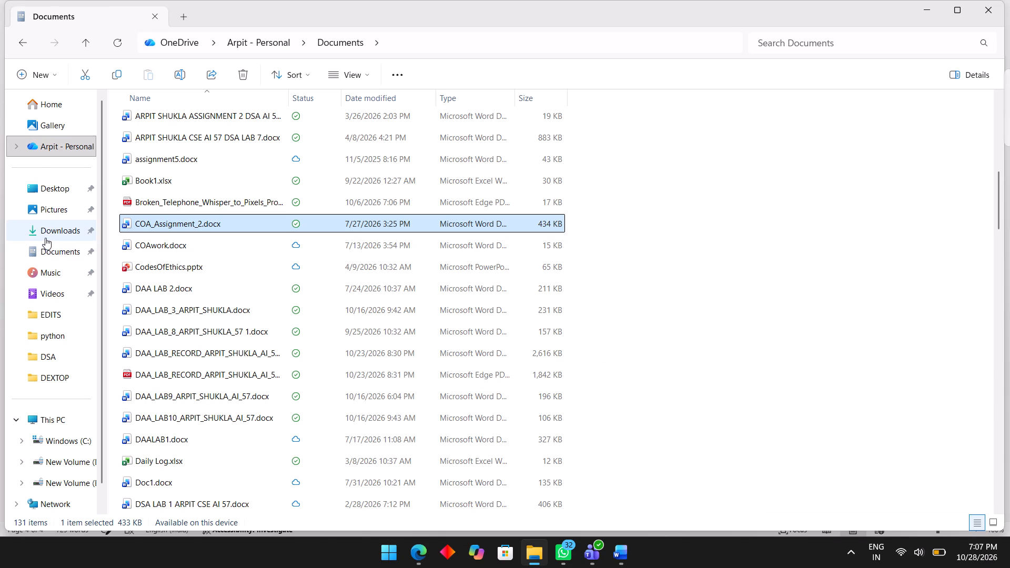
Open coa_report.pdf from the Downloads folder in Word, just this once, converting it to an editable document with editing enabled.
left_click(45, 238)
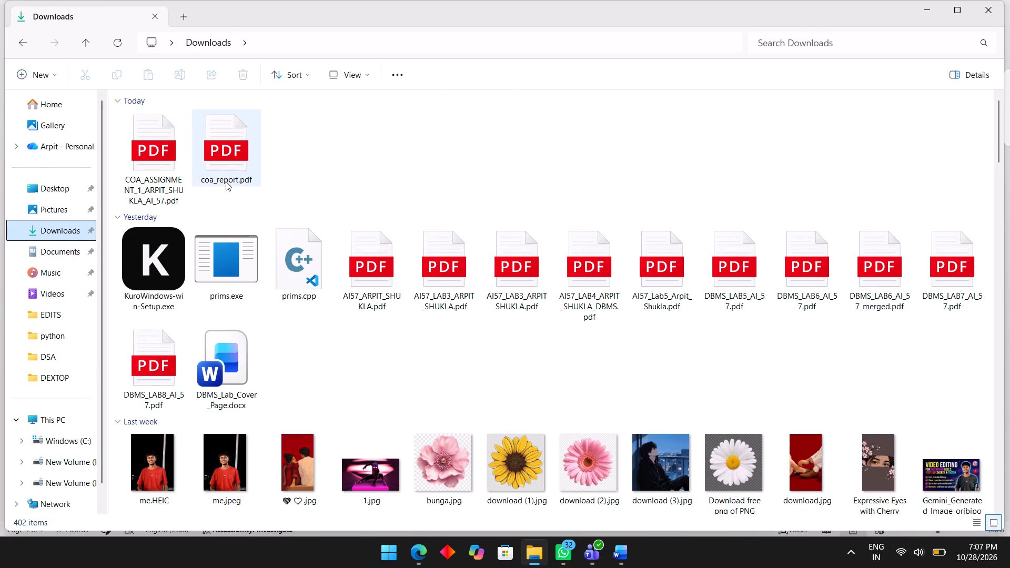
right_click(226, 181)
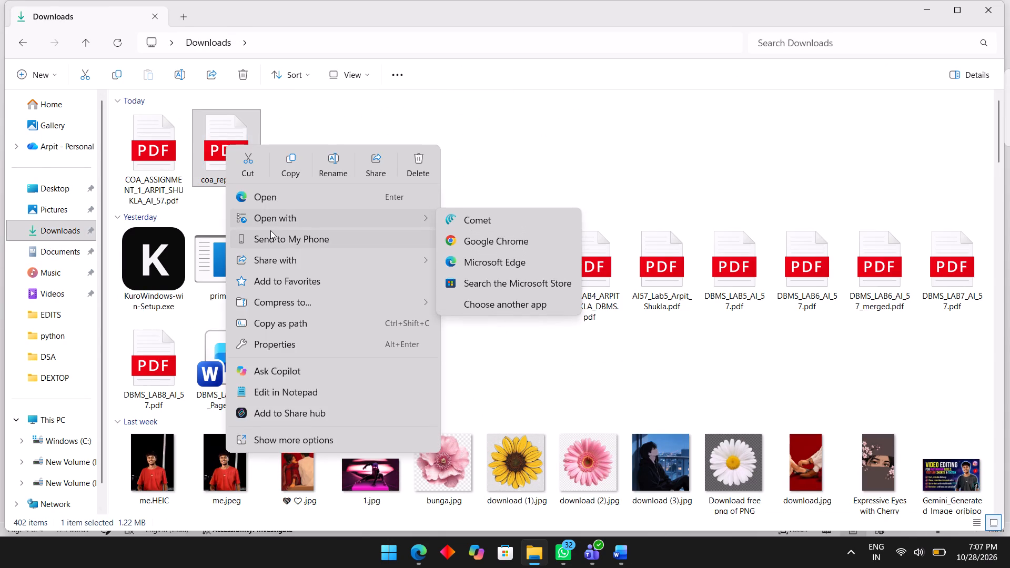
left_click(272, 223)
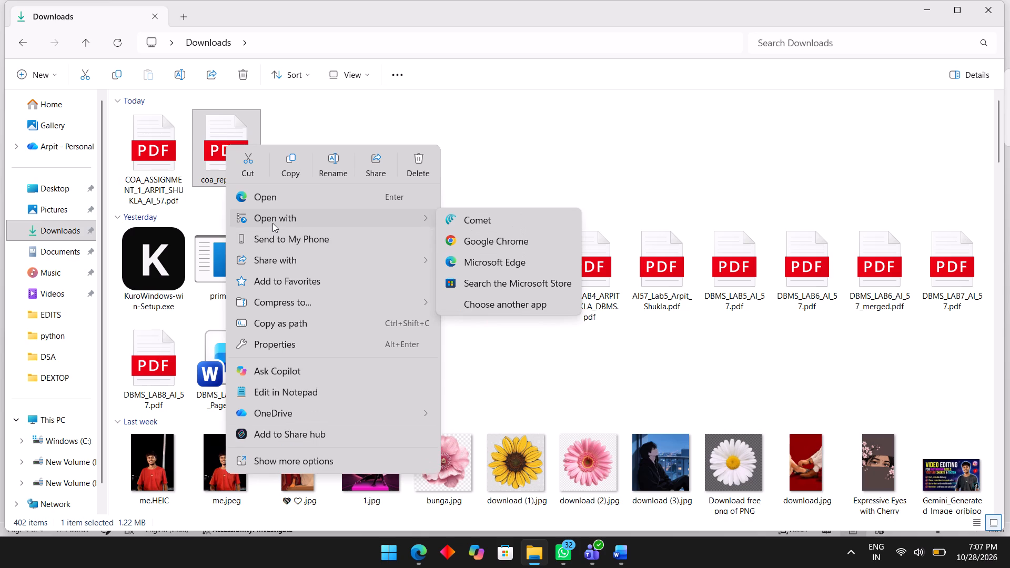
left_click(554, 308)
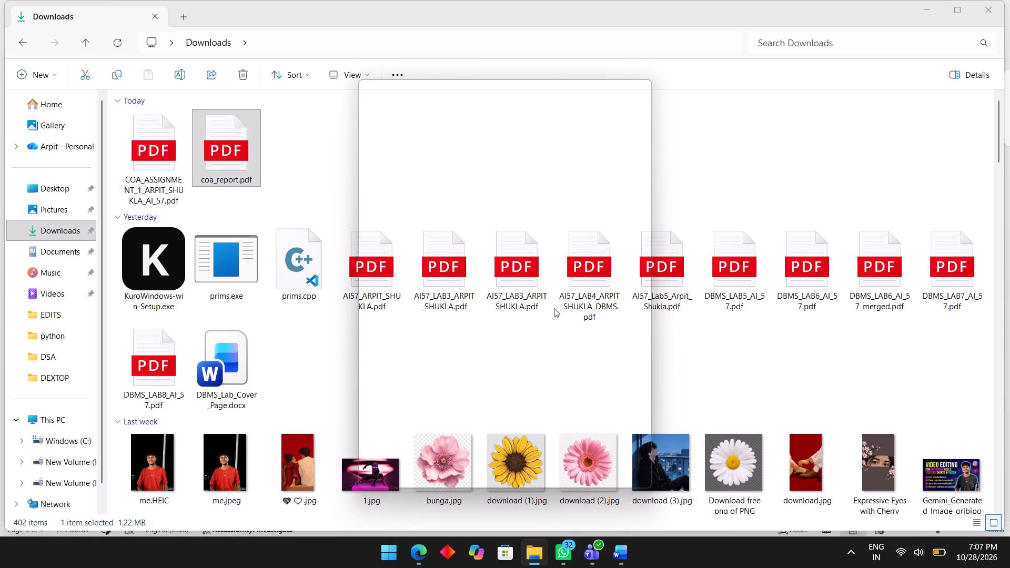
scroll(440, 288, "down", 4)
left_click(445, 347)
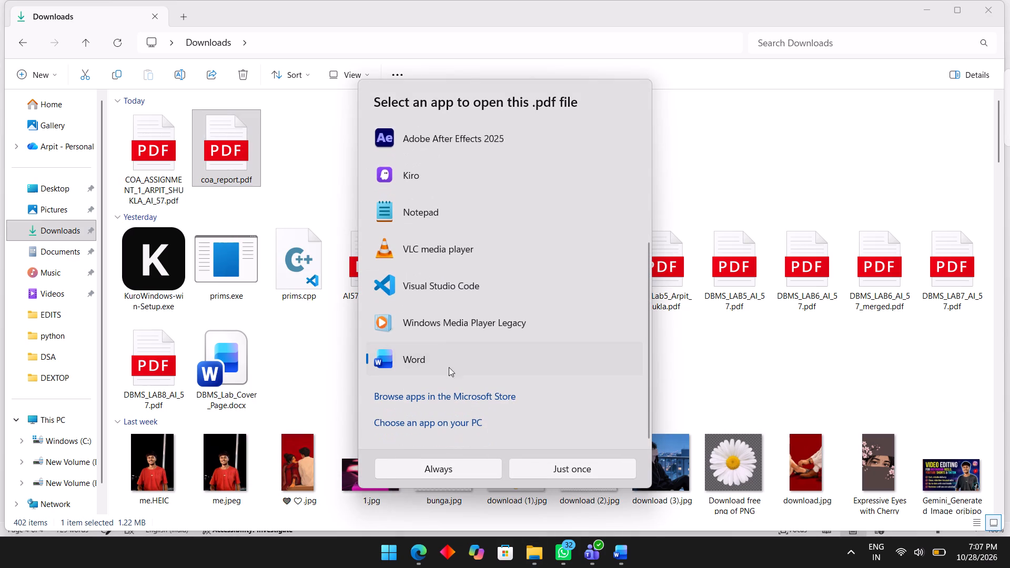
left_click(519, 475)
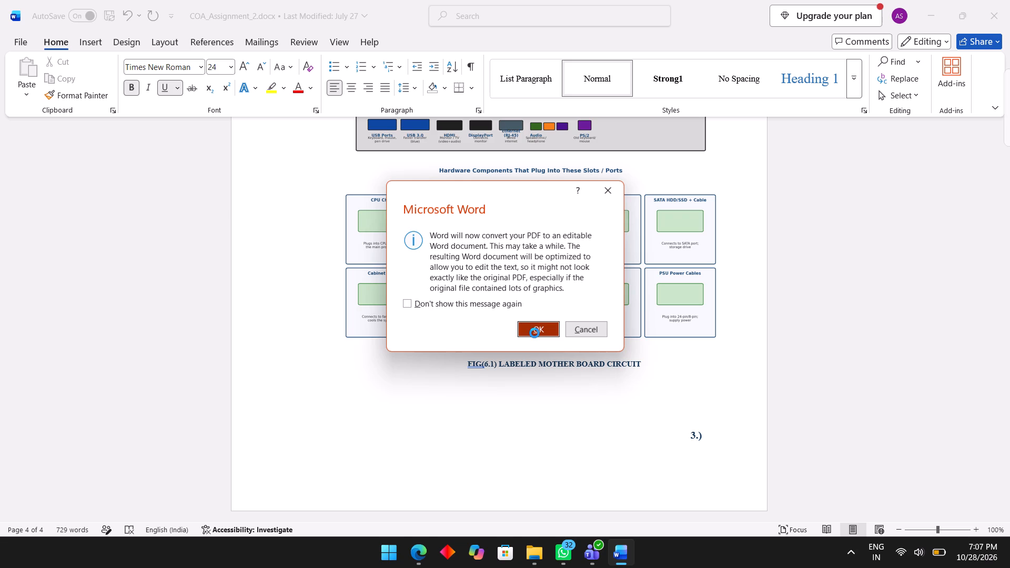
left_click(534, 333)
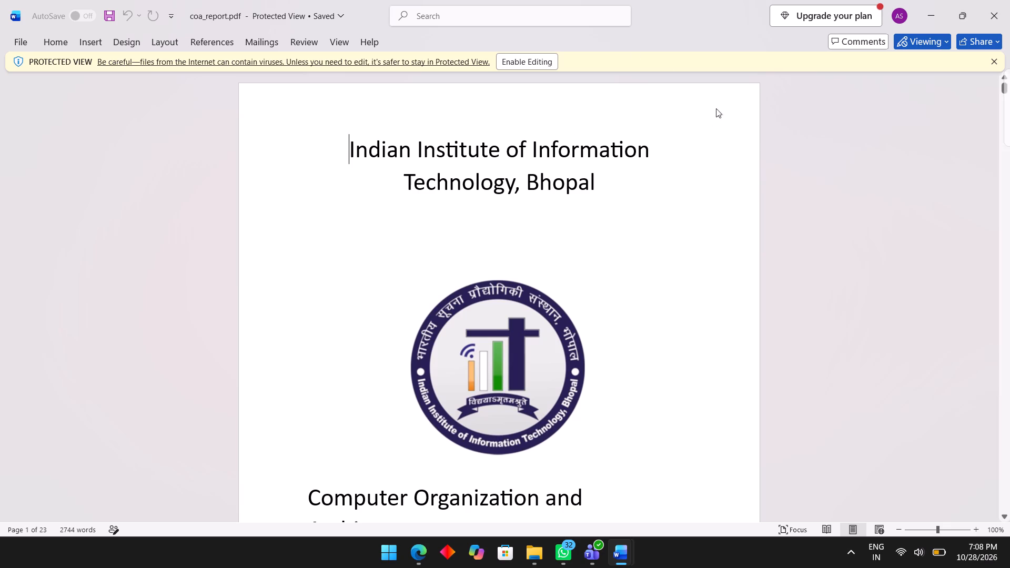
left_click(537, 65)
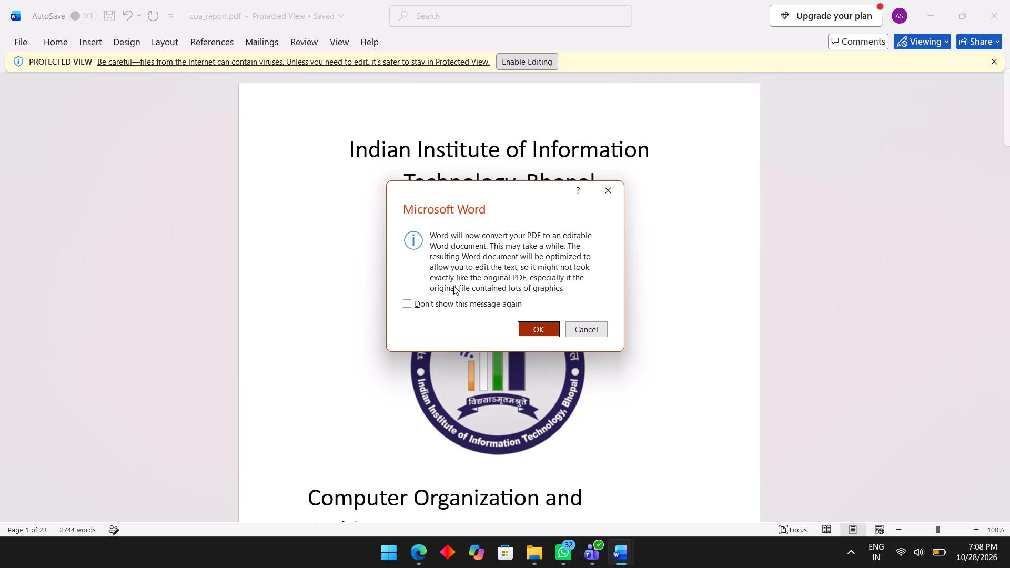
left_click(530, 326)
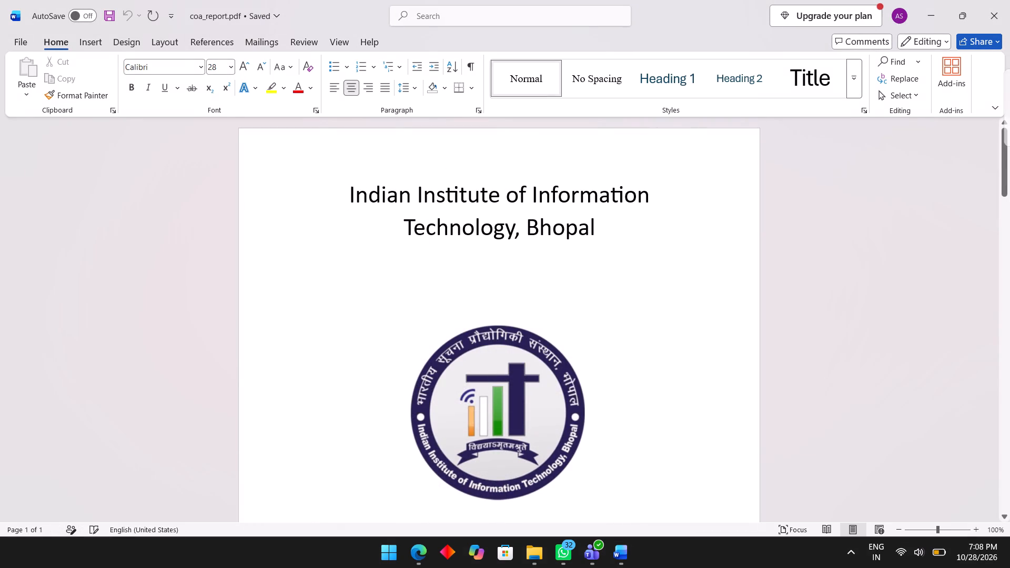
Look through the front matter of the converted report: cover page, index, list of images and source list.
scroll(499, 288, "down", 17)
scroll(499, 288, "down", 4)
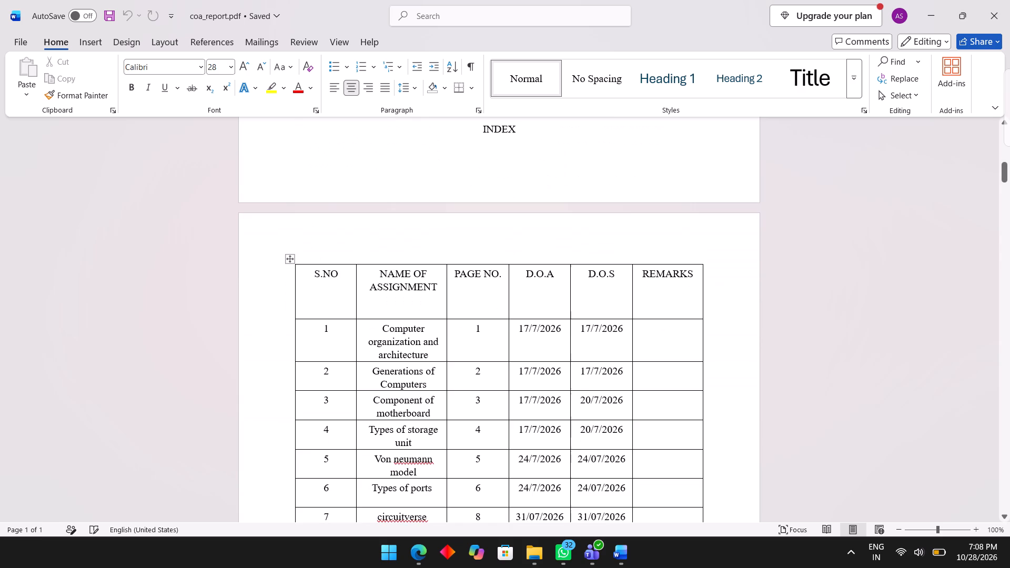
scroll(499, 287, "down", 16)
scroll(499, 287, "down", 8)
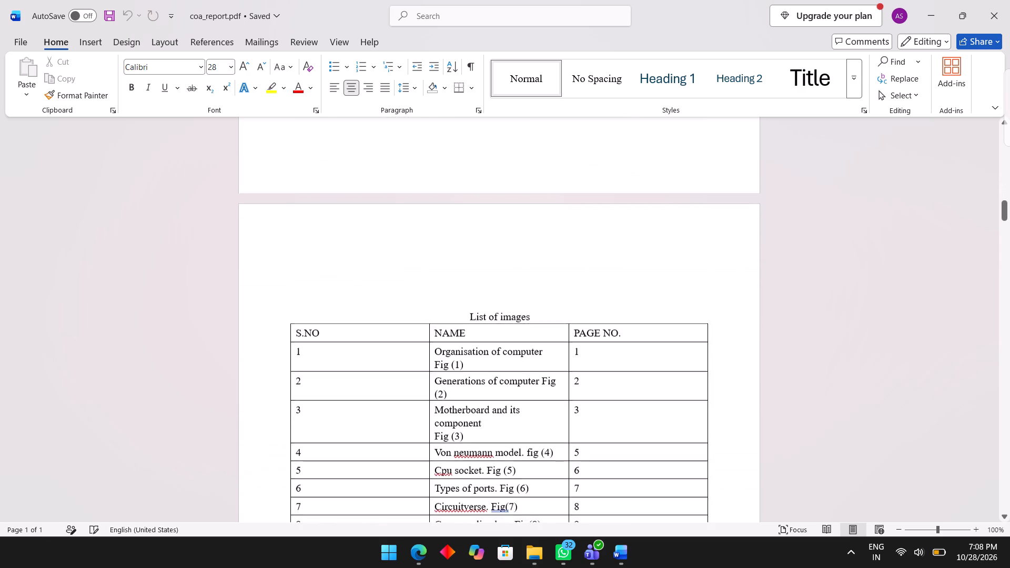
scroll(499, 287, "down", 15)
scroll(499, 287, "down", 16)
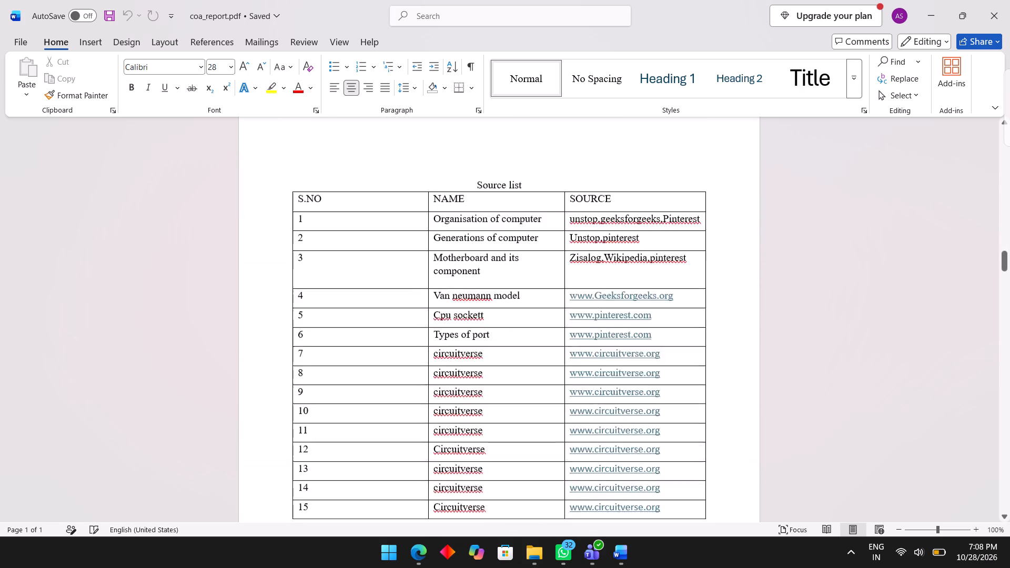
scroll(499, 287, "down", 16)
scroll(514, 293, "down", 8)
scroll(514, 292, "down", 15)
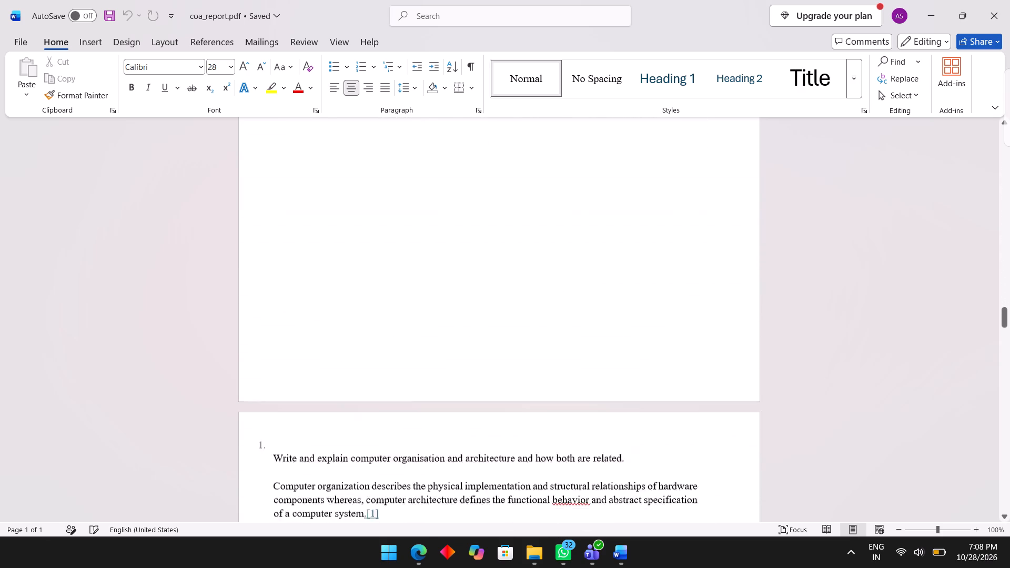
Read through the report's answers from question 1 on computer organisation and architecture to the start of question 5.
scroll(514, 292, "down", 13)
scroll(515, 286, "up", 9)
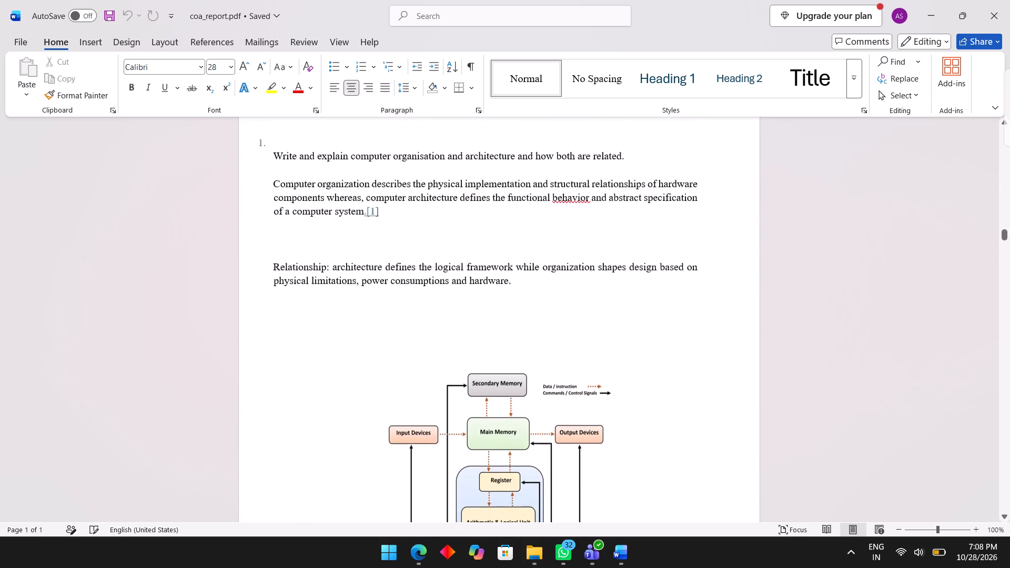
scroll(519, 283, "up", 4)
scroll(502, 278, "down", 8)
scroll(503, 276, "down", 20)
scroll(503, 276, "down", 4)
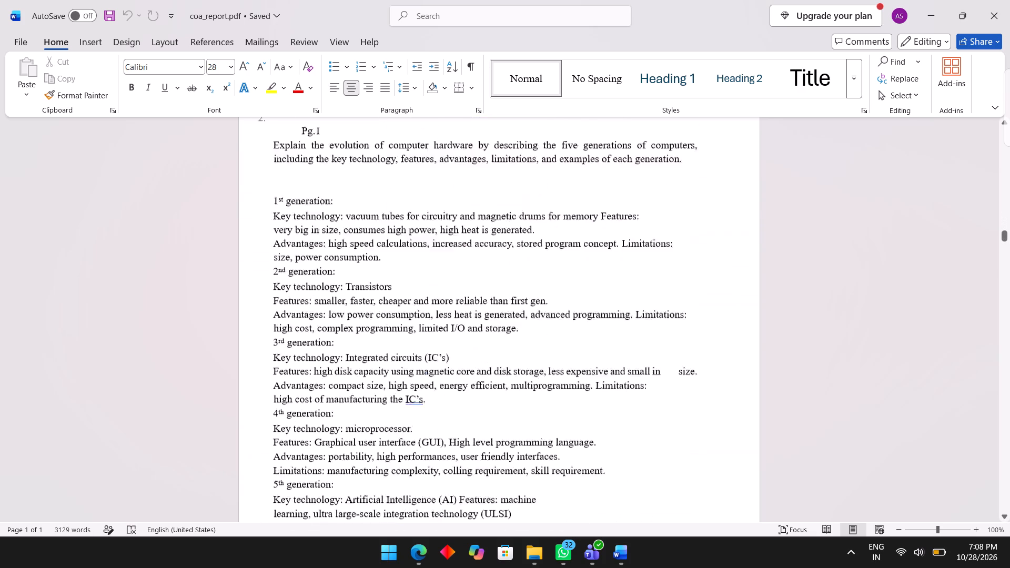
scroll(503, 276, "down", 17)
scroll(503, 276, "down", 14)
scroll(503, 276, "down", 7)
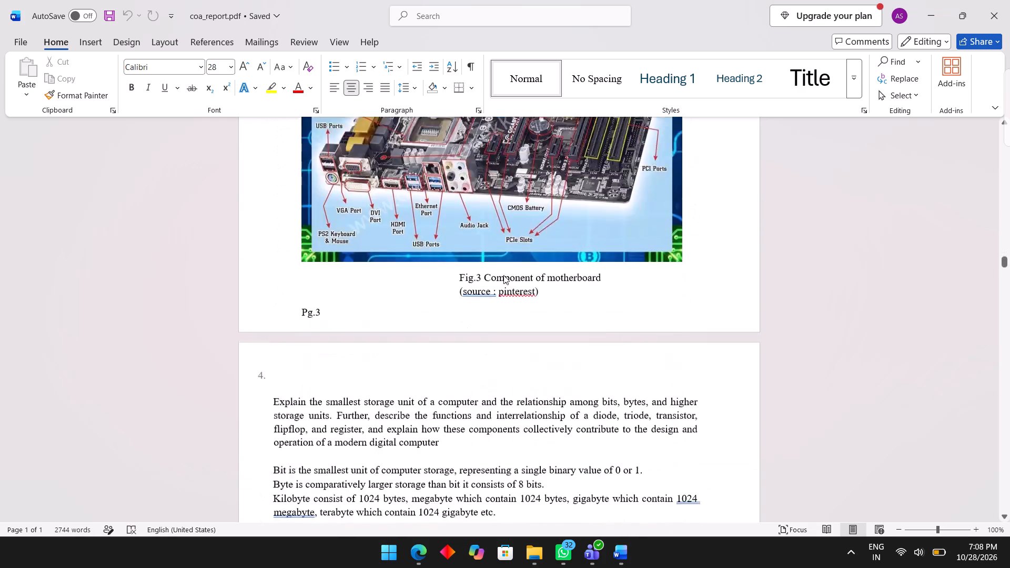
scroll(504, 274, "down", 14)
scroll(506, 273, "down", 7)
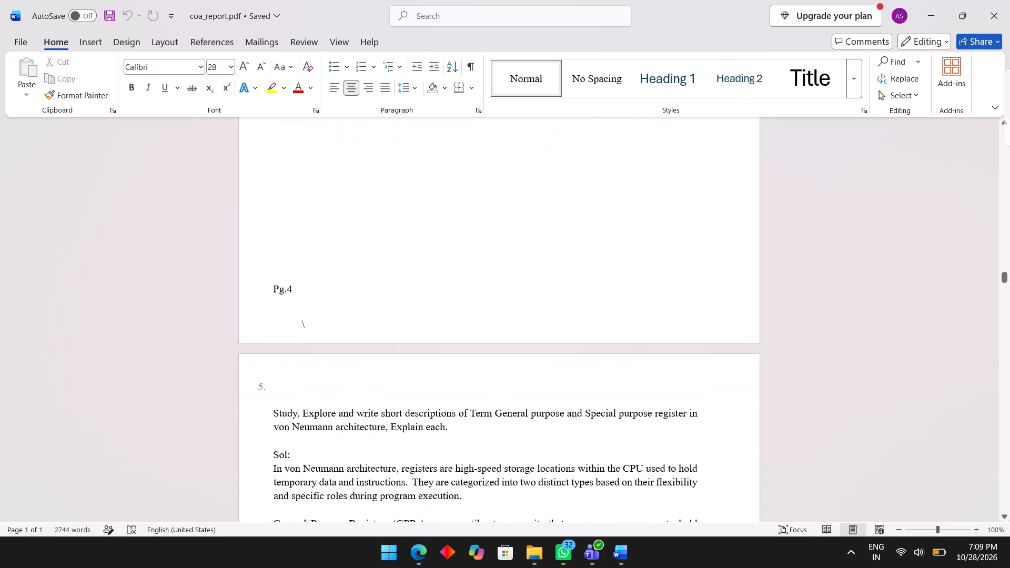
Cut the report content from question 1 through the end of the question 4 answer, including its figures.
scroll(507, 273, "up", 11)
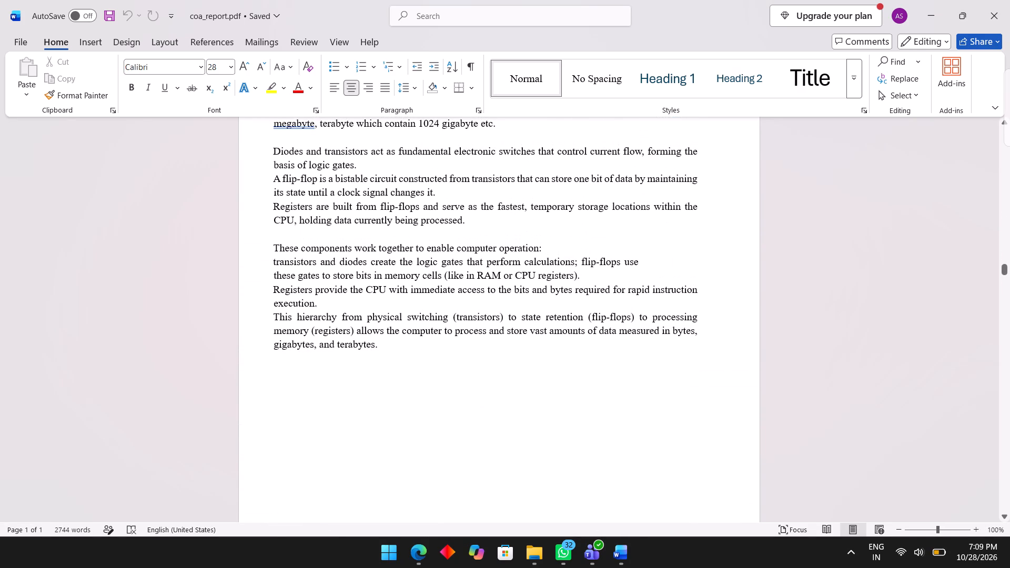
left_click_drag(391, 346, 265, 112)
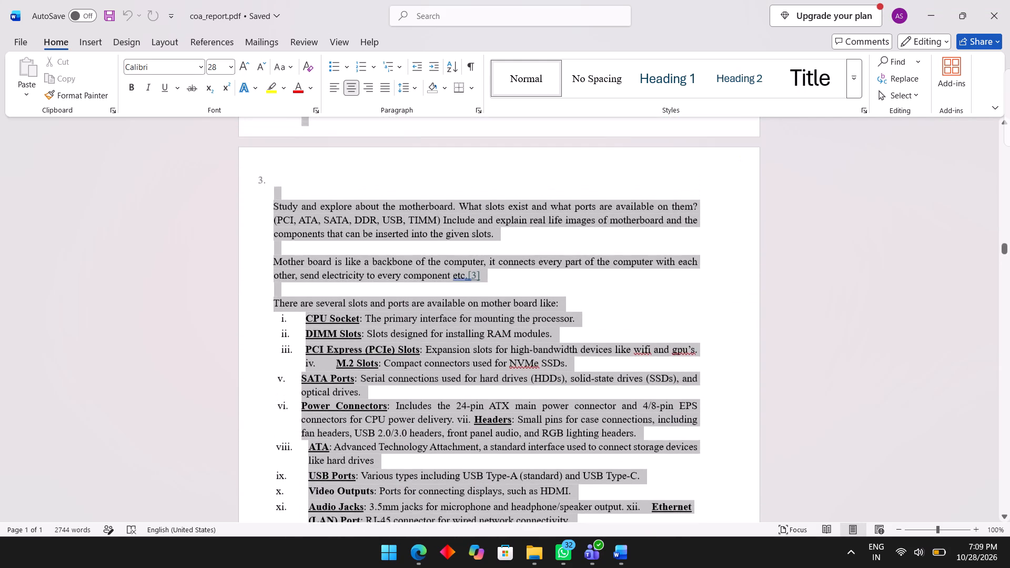
left_click_drag(265, 112, 288, 99)
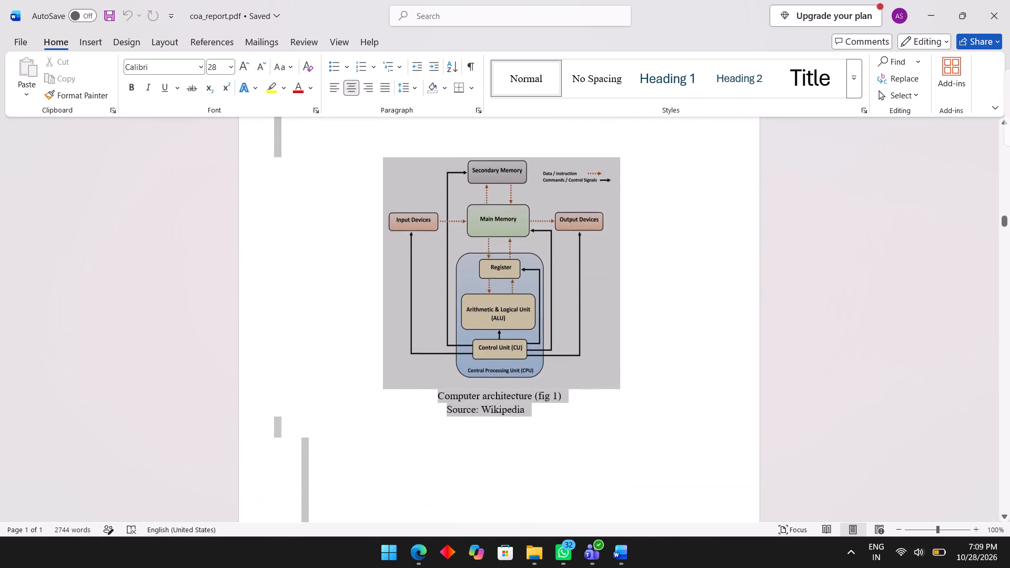
left_click_drag(288, 99, 285, 427)
key("ctrl+x")
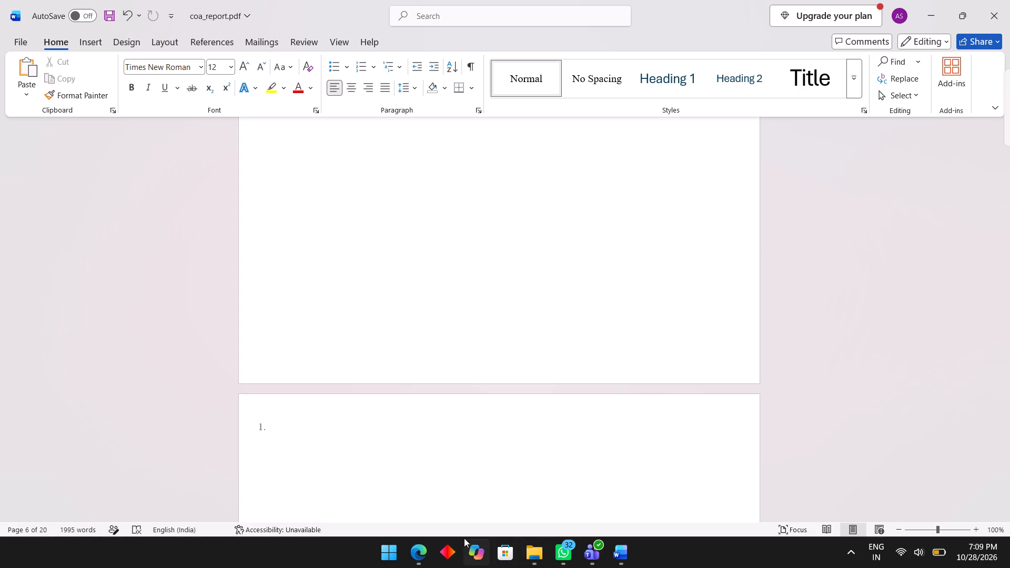
Switch to COA_Assignment_2.docx and go back up from its last page through the motherboard figure.
left_click(531, 510)
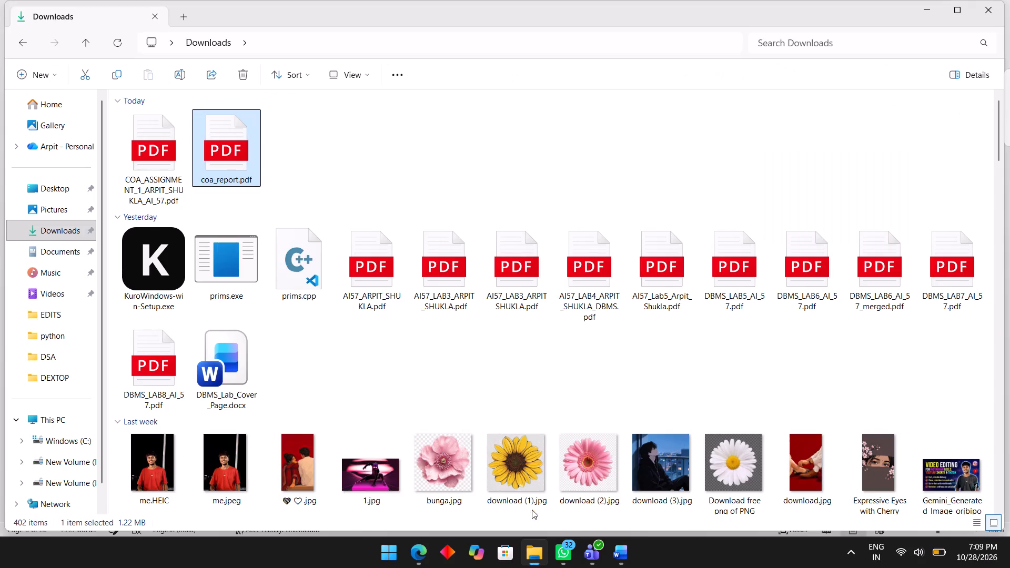
left_click(60, 102)
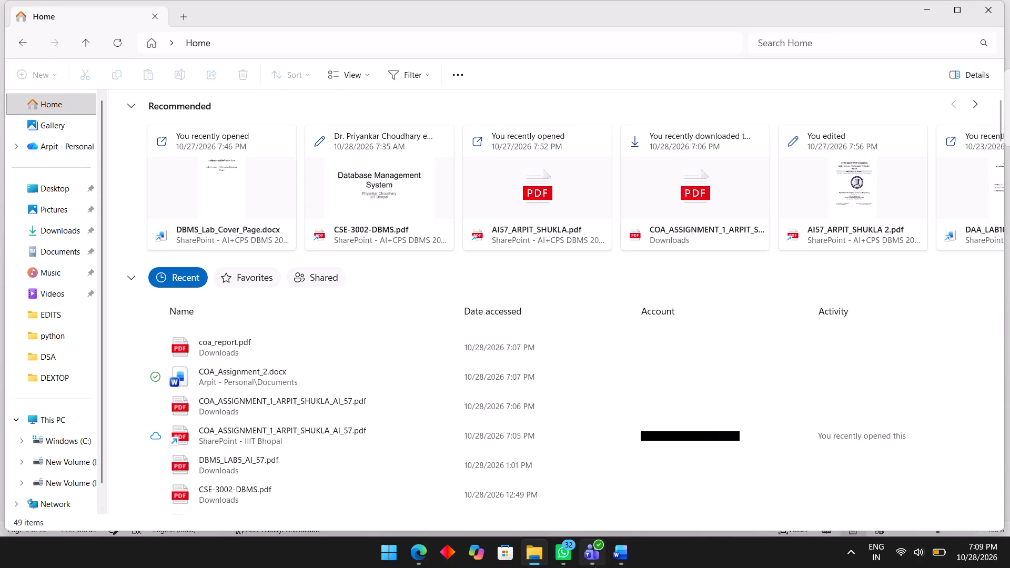
left_click(573, 495)
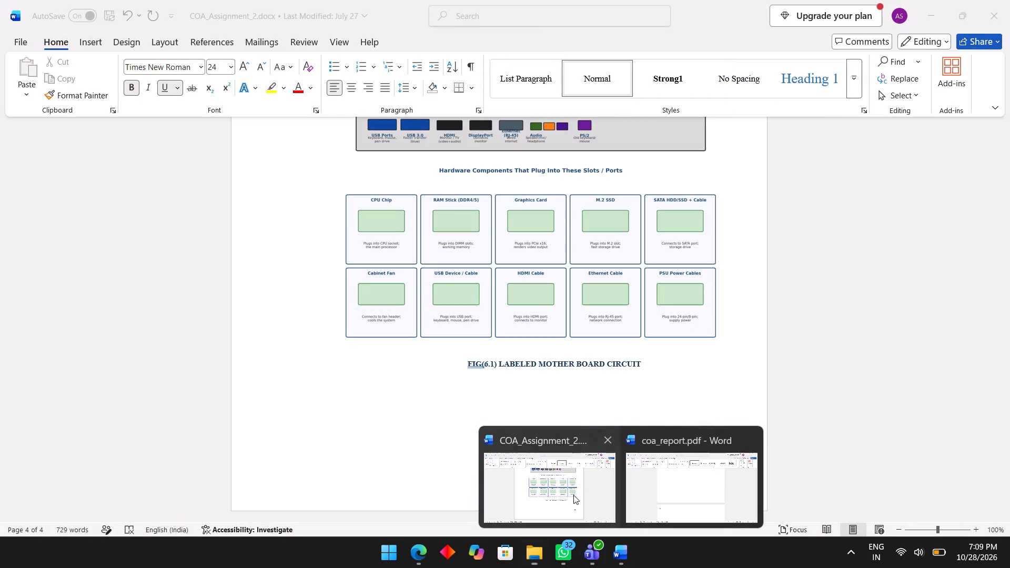
scroll(466, 316, "up", 8)
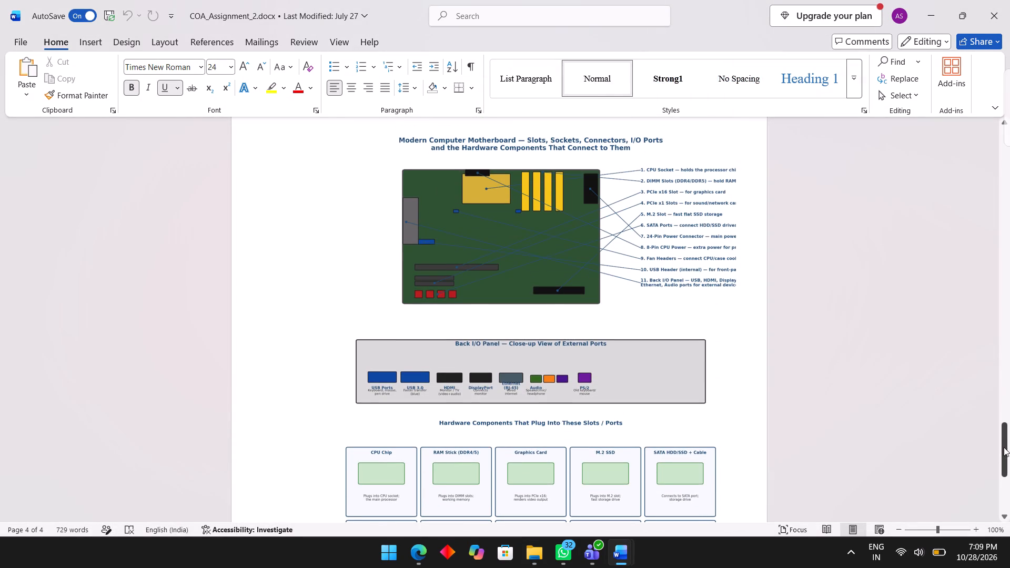
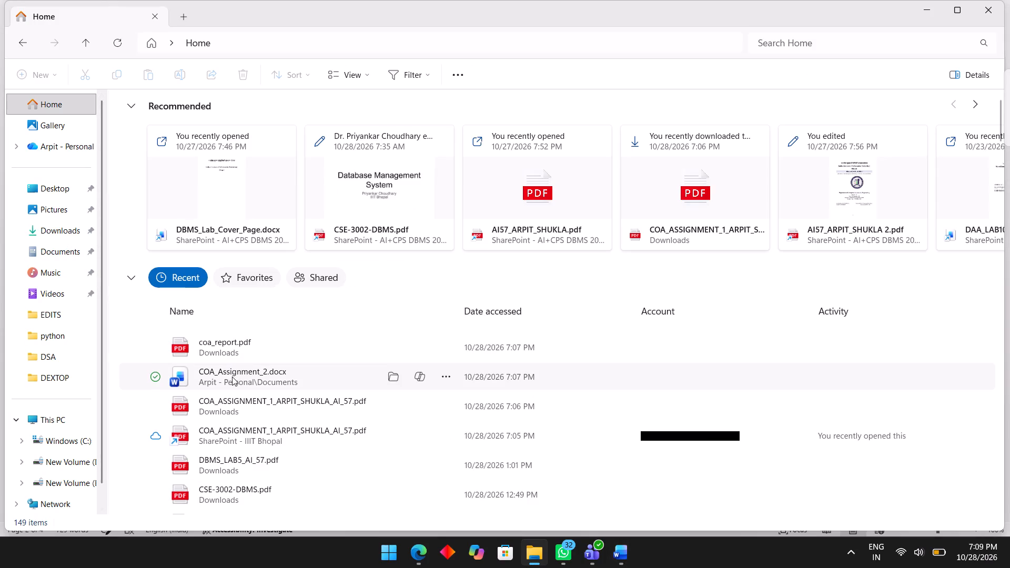
Open the downloaded COA Assignment 1 PDF in Word just once, converting it to an editable document with editing enabled.
right_click(231, 402)
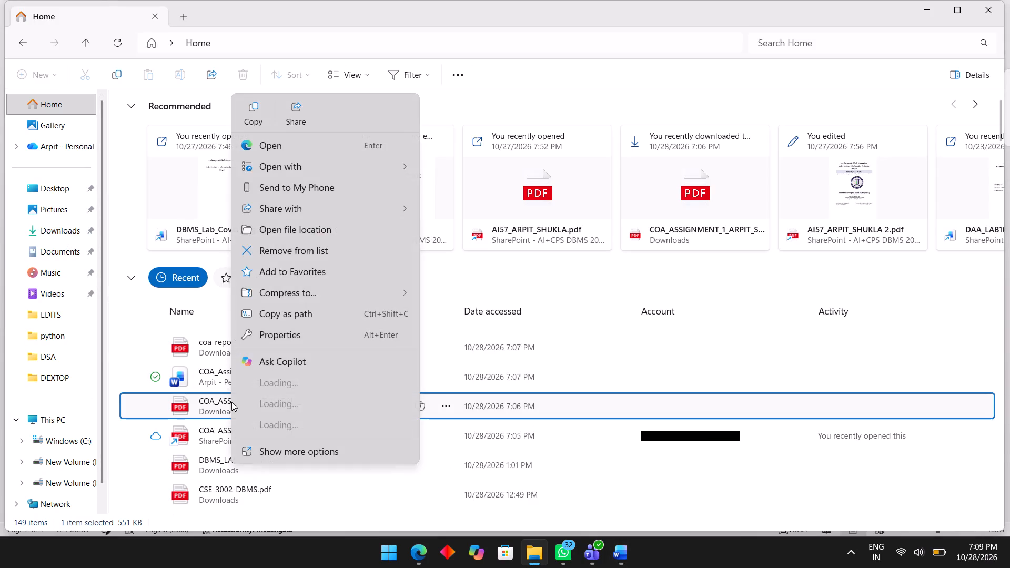
left_click(272, 169)
left_click(474, 253)
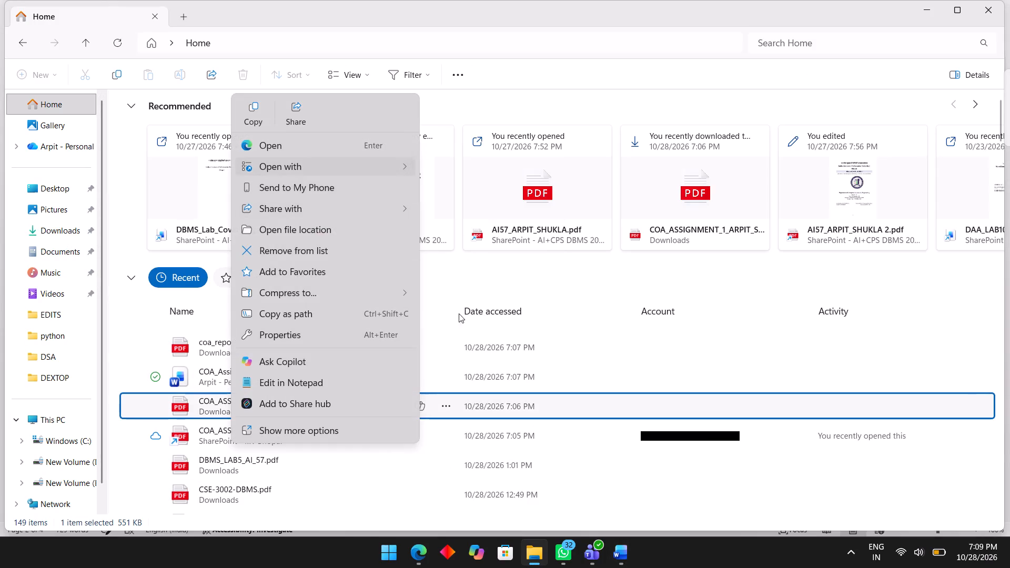
scroll(409, 349, "down", 4)
left_click(420, 370)
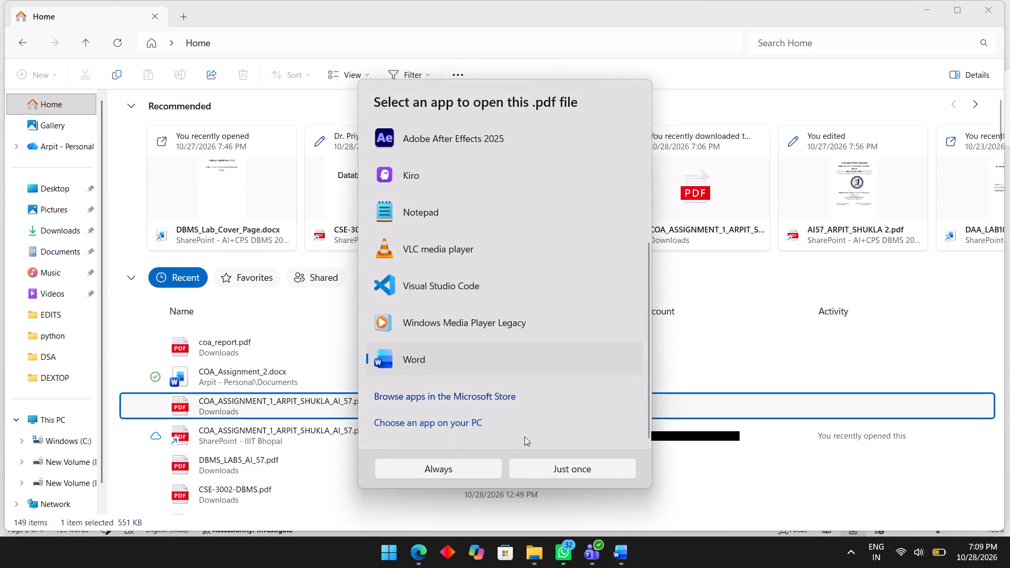
left_click(540, 473)
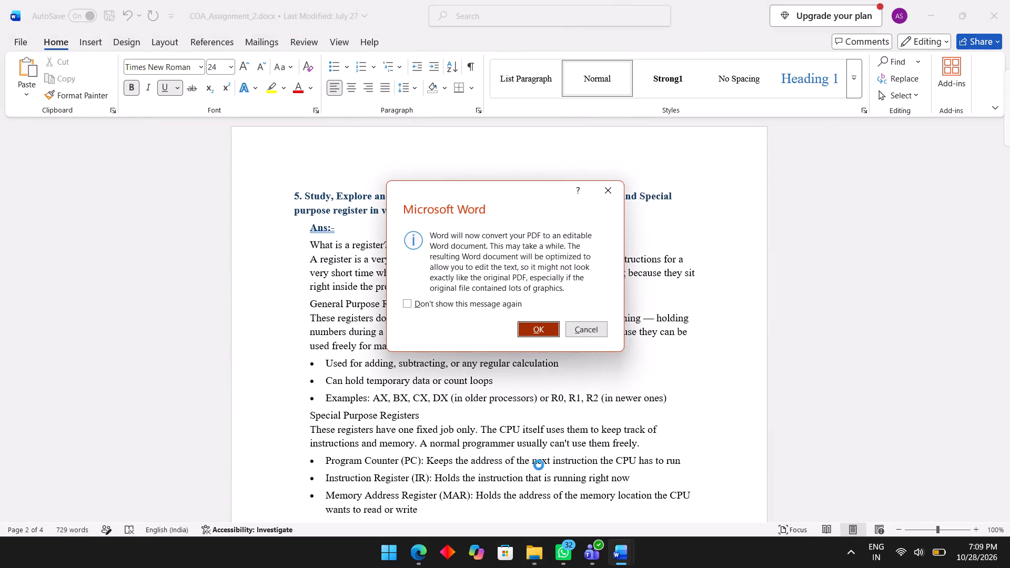
left_click(547, 331)
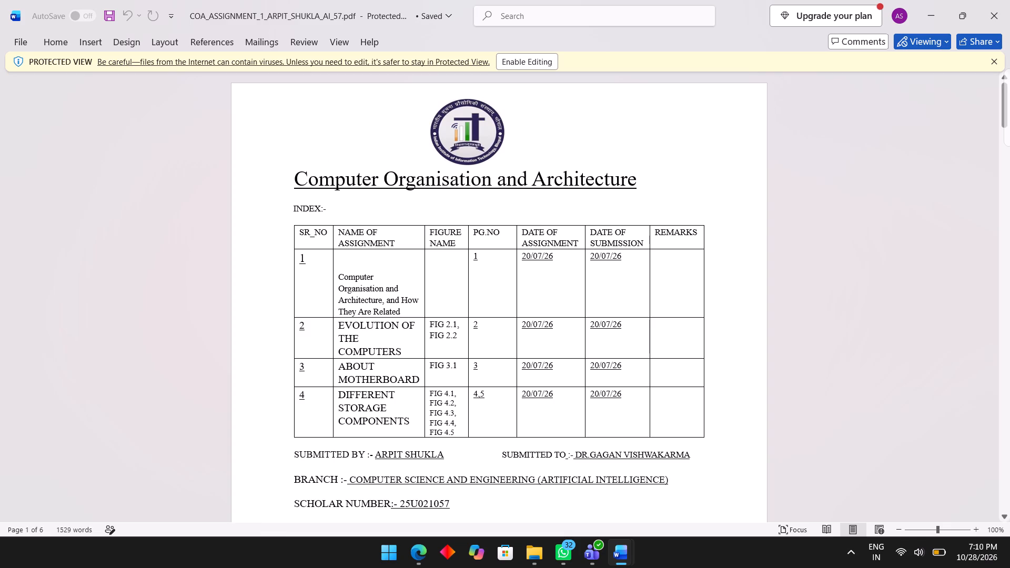
left_click(531, 62)
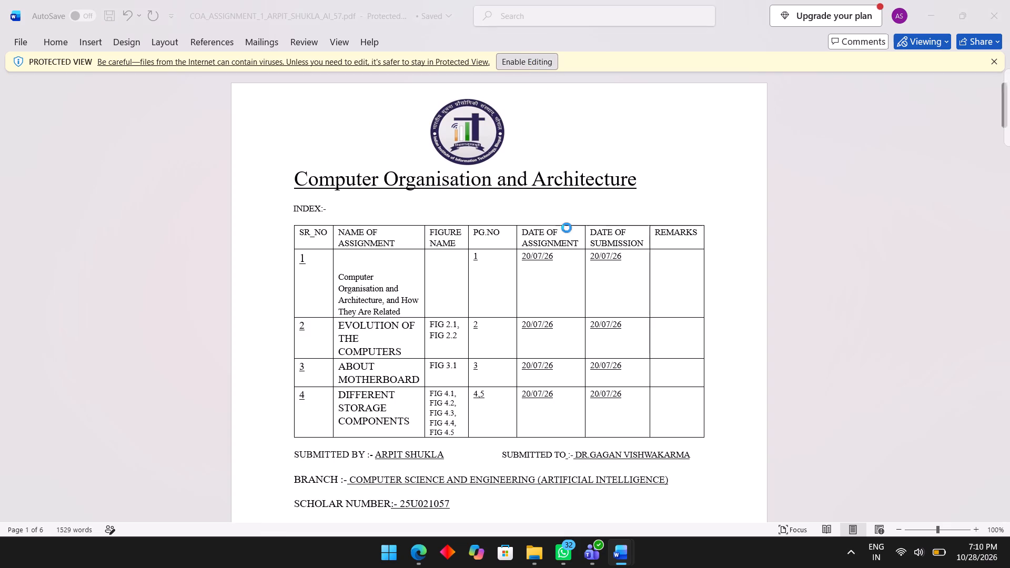
left_click(537, 329)
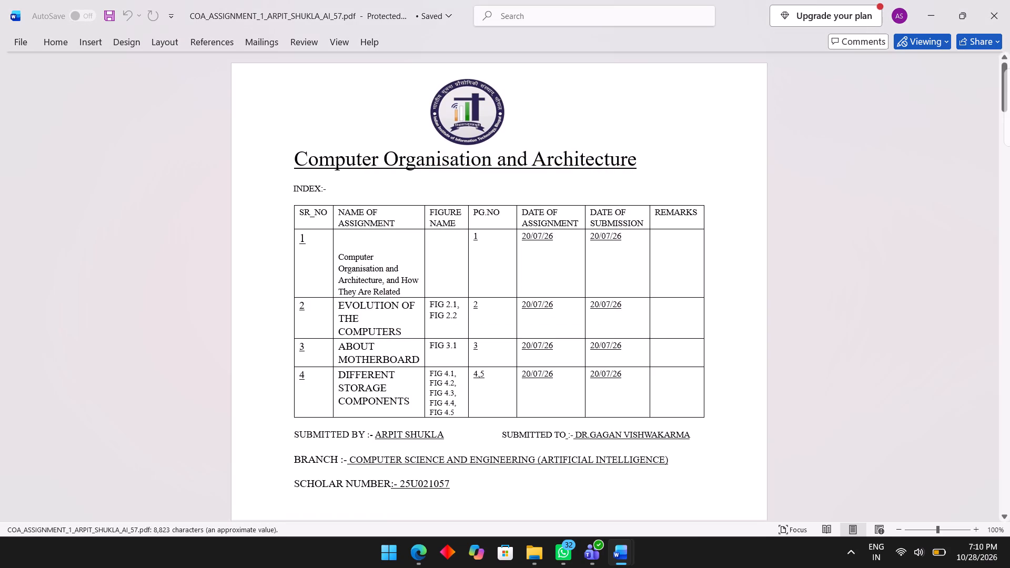
Copy the Assignment 1 content from the Q1 heading through the question 4 answer and its component figures.
scroll(537, 329, "down", 17)
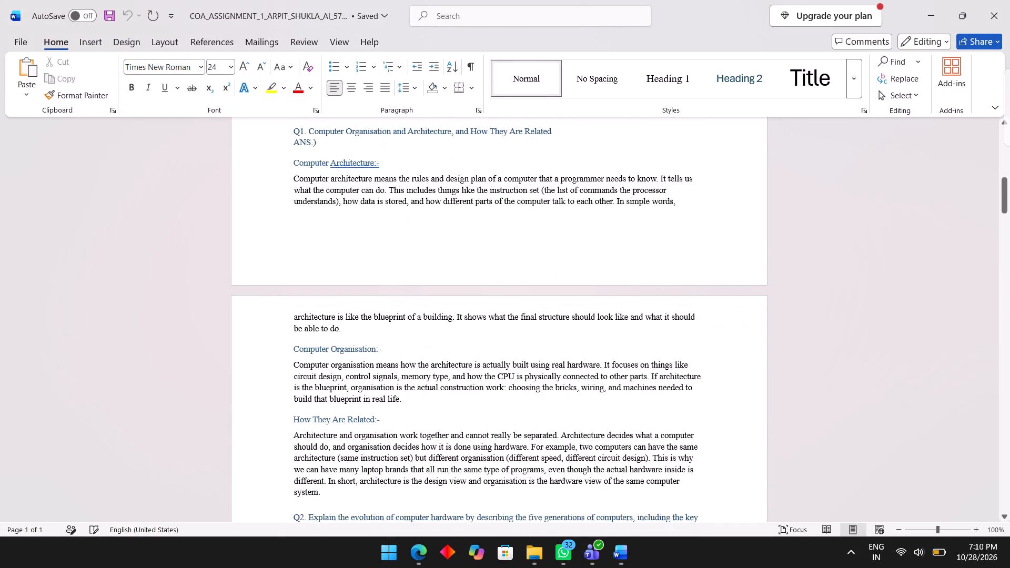
scroll(537, 329, "up", 4)
left_click_drag(295, 252, 469, 402)
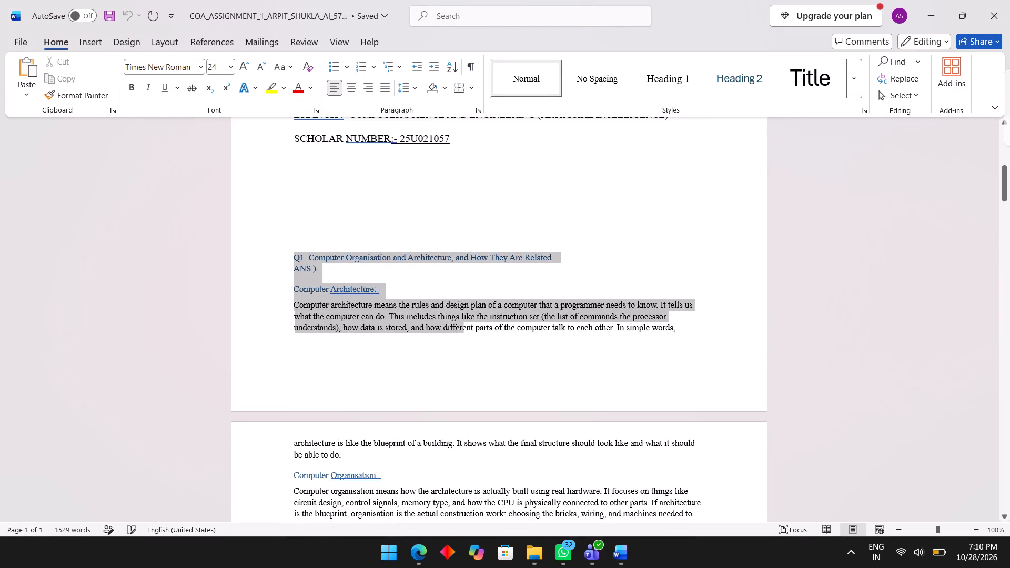
left_click_drag(469, 402, 688, 567)
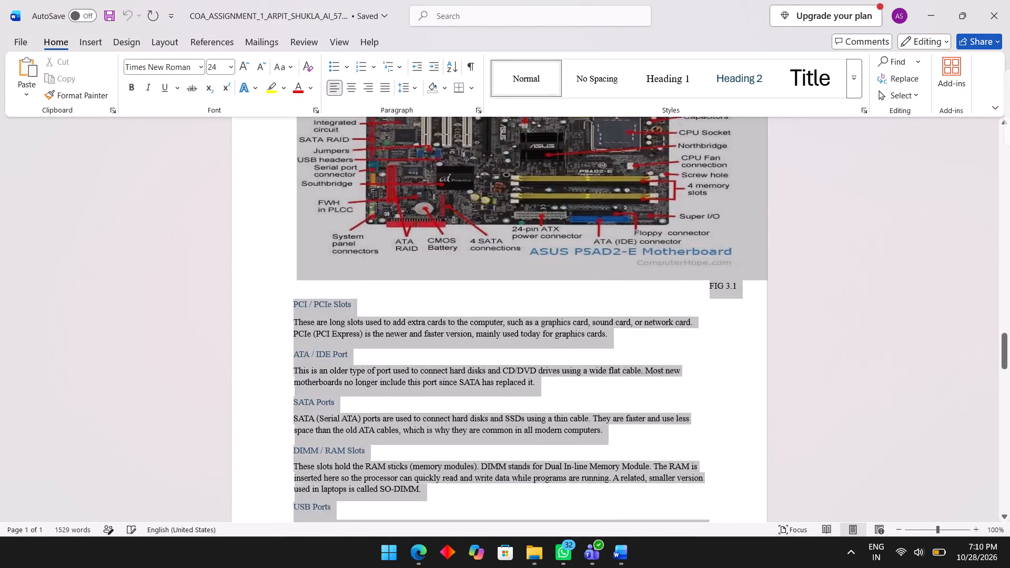
left_click_drag(688, 567, 682, 97)
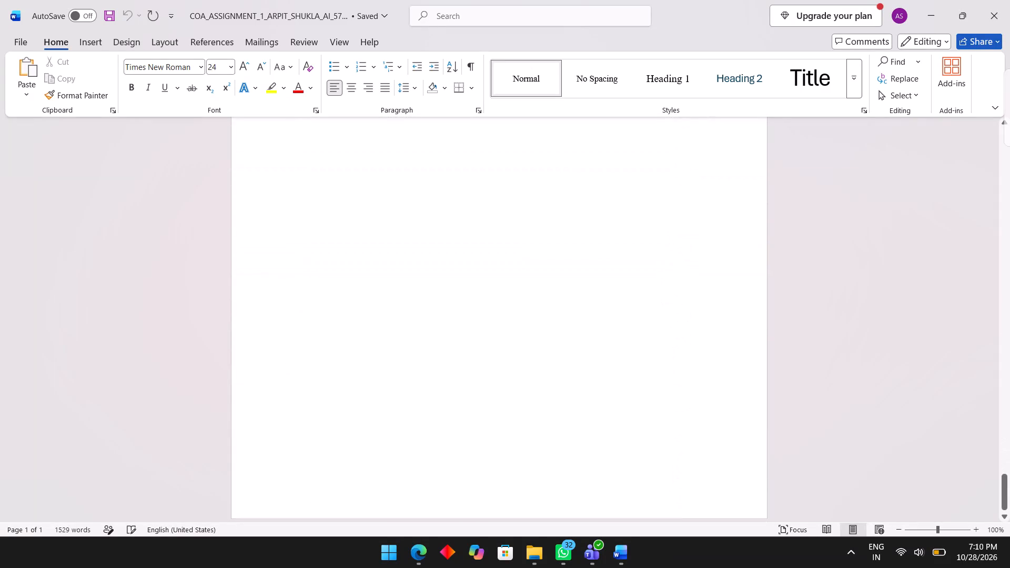
left_click_drag(682, 97, 670, 71)
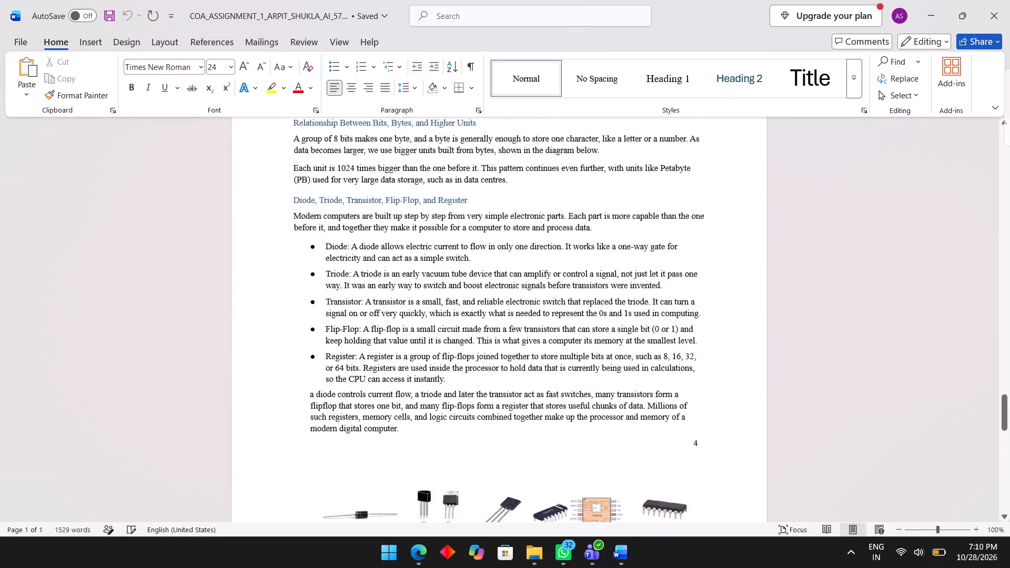
left_click_drag(670, 71, 702, 318)
key("ctrl+c")
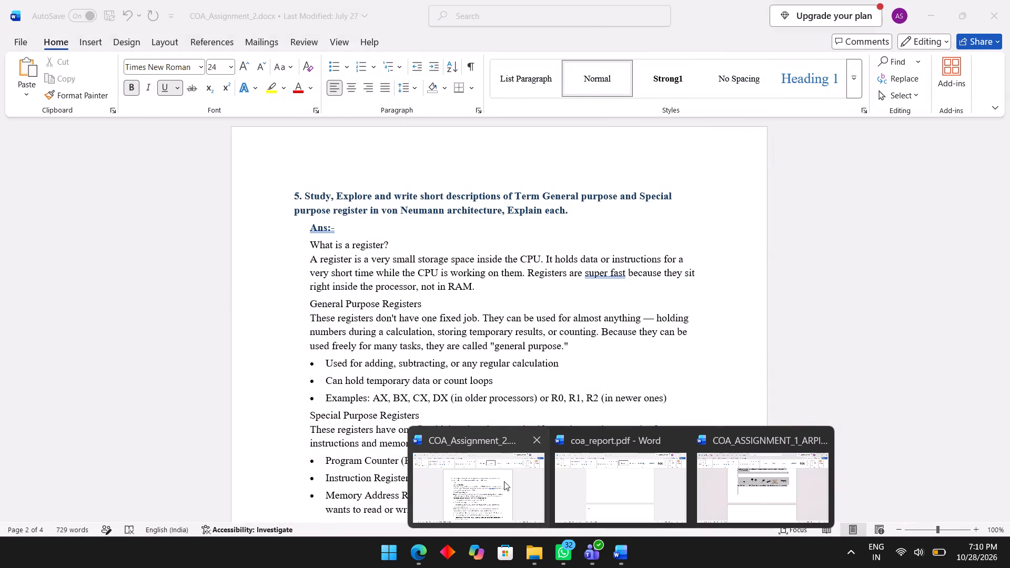
Switch to the coa_report.pdf document and paste the copied Assignment 1 answers where the old answers were cut.
left_click(504, 481)
left_click(622, 499)
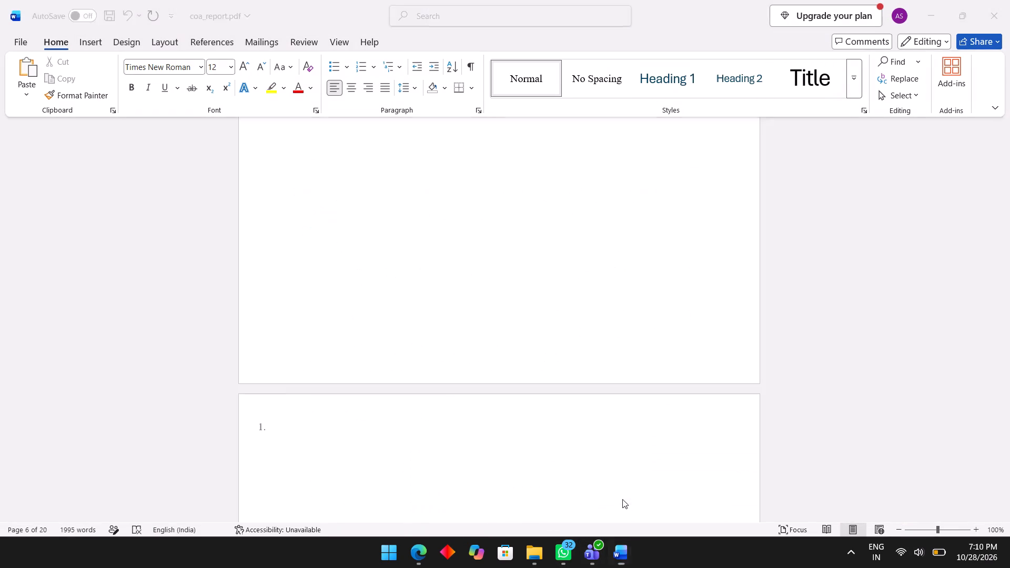
scroll(522, 340, "up", 7)
scroll(522, 340, "up", 15)
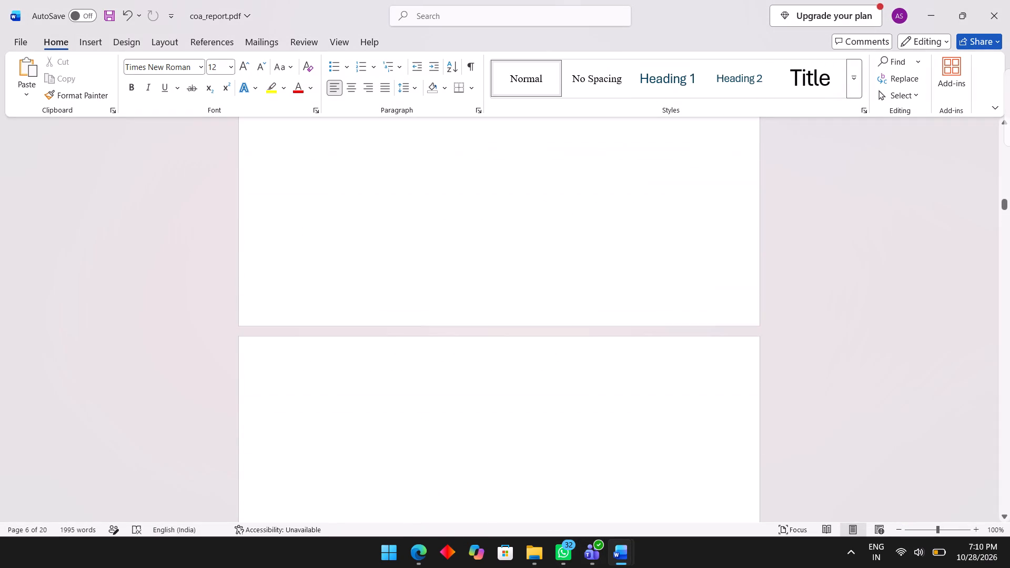
scroll(522, 340, "up", 7)
scroll(524, 339, "down", 17)
scroll(531, 334, "down", 7)
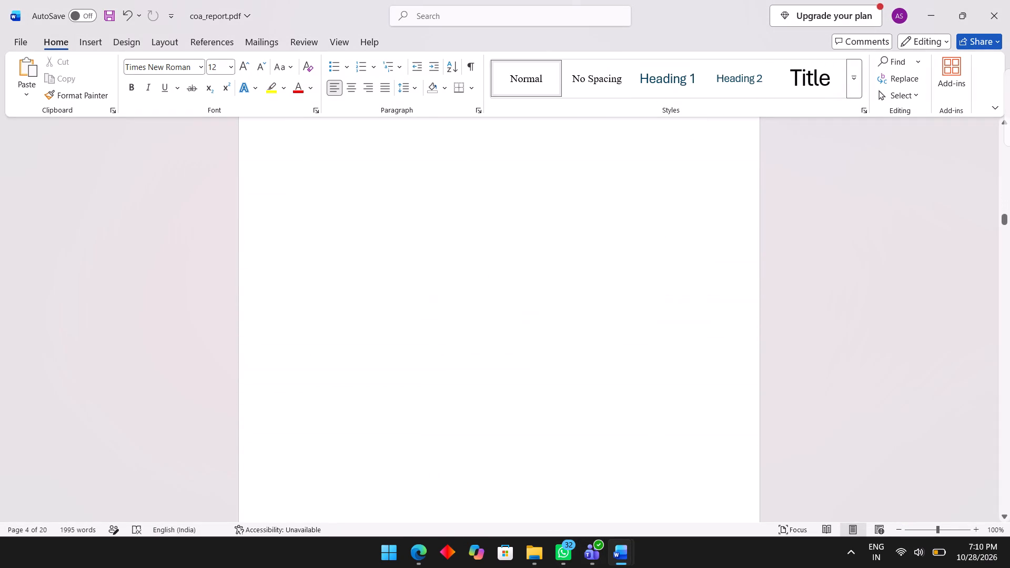
scroll(531, 334, "down", 11)
key("ctrl+v")
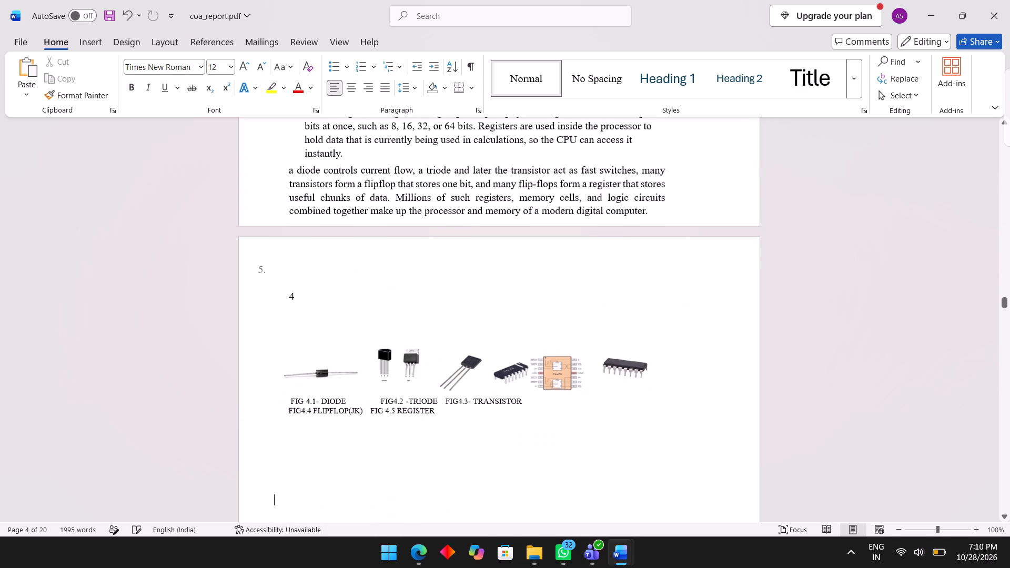
Add blank lines below Pg.4 to push the general and special purpose register question onto the next page.
scroll(531, 333, "down", 16)
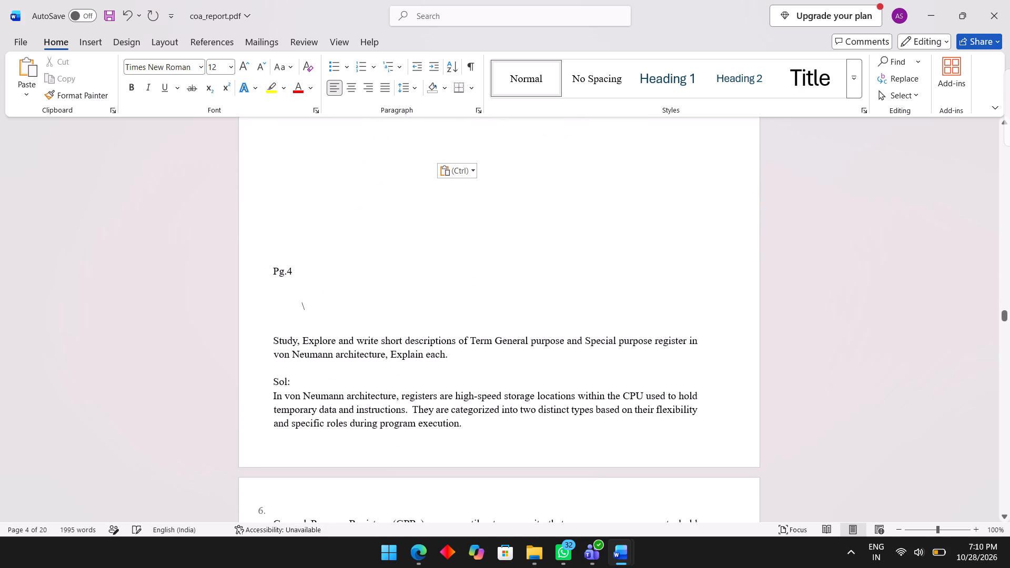
left_click(460, 295)
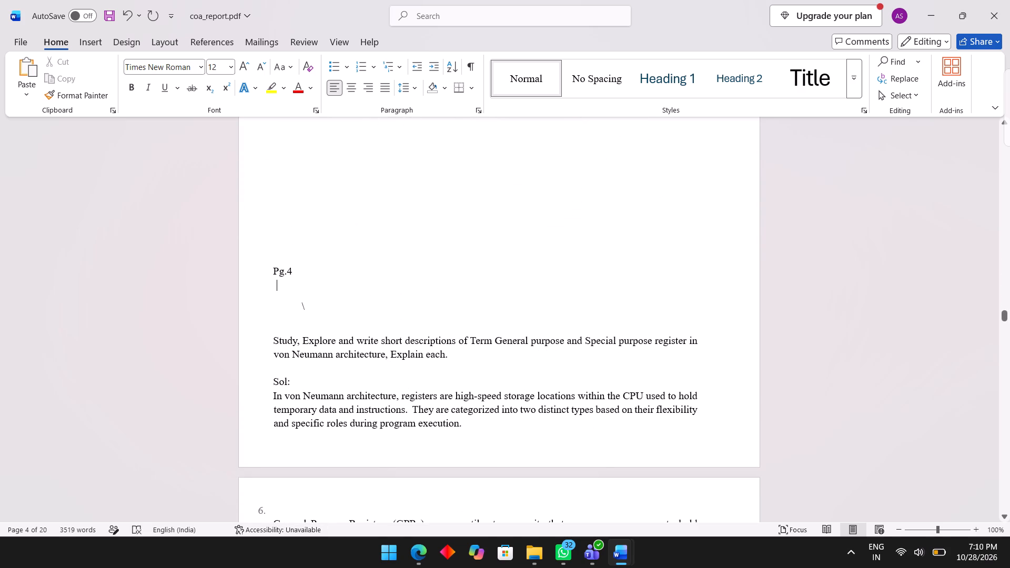
key("Return")
key("Return")
key("Return")
key("Return")
key("Return")
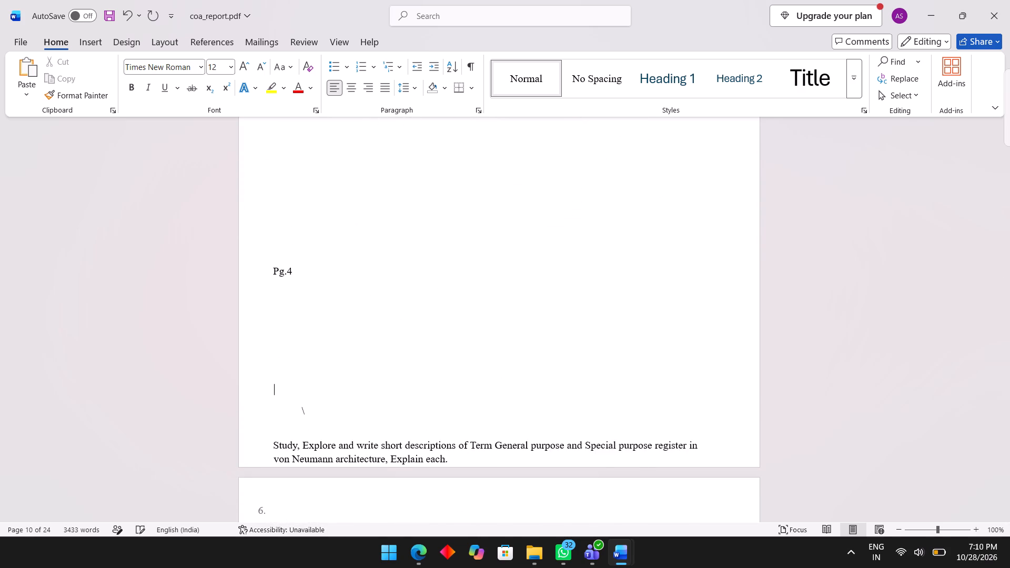
key("Return")
key("Return")
scroll(577, 97, "down", 7)
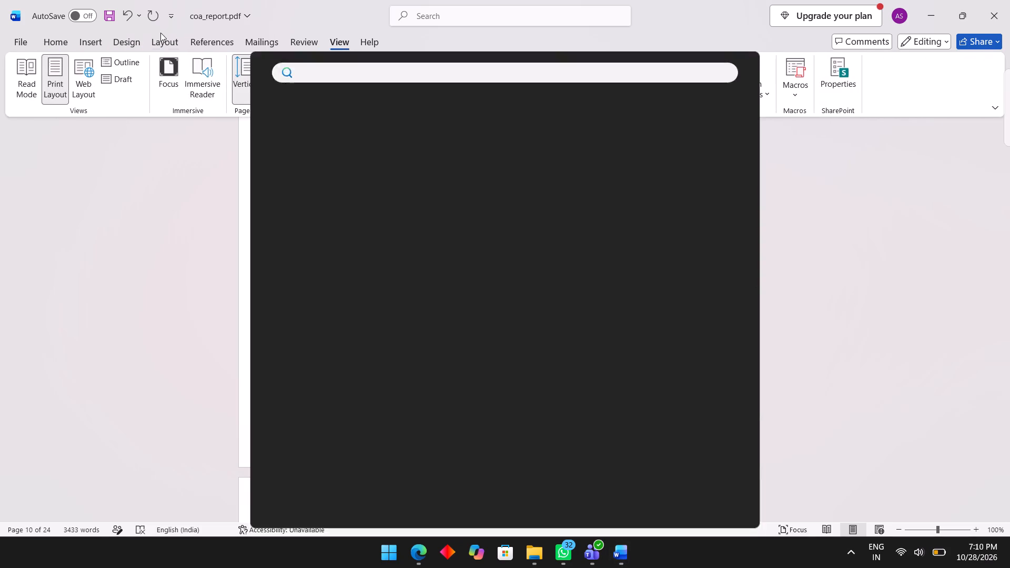
left_click(49, 42)
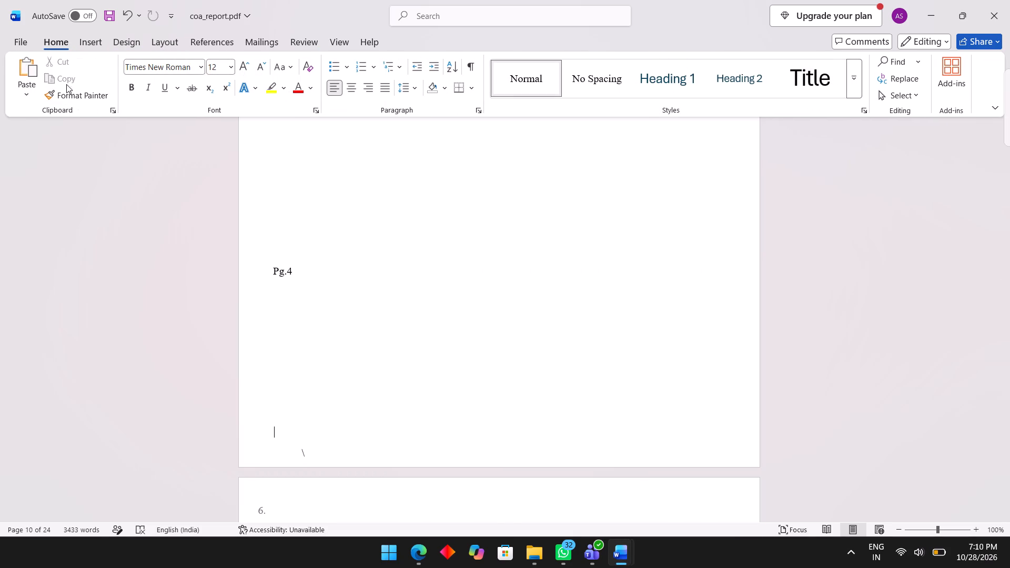
Check the register question's page, and look back through the pasted answers up to the front matter before Q1.
scroll(587, 216, "down", 11)
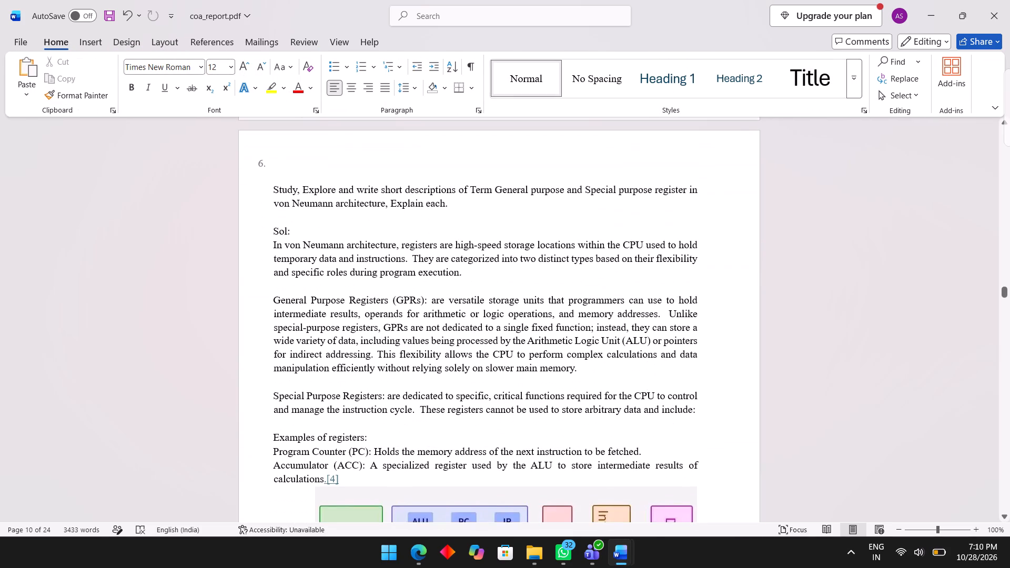
scroll(582, 225, "down", 3)
scroll(582, 225, "up", 3)
scroll(582, 225, "down", 8)
scroll(582, 225, "up", 16)
scroll(582, 225, "up", 20)
scroll(582, 225, "up", 13)
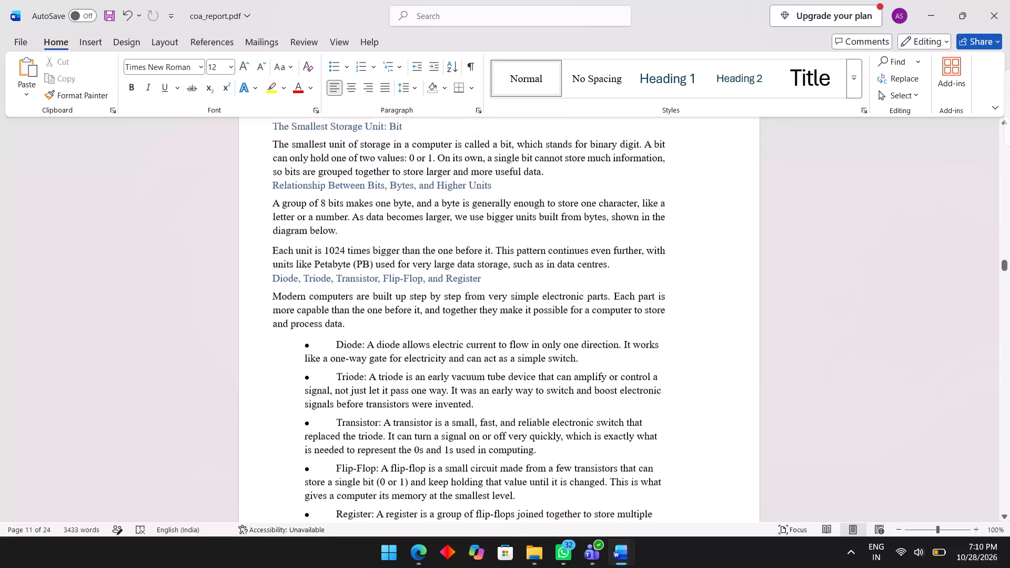
scroll(585, 221, "up", 13)
scroll(585, 220, "up", 8)
scroll(585, 220, "up", 15)
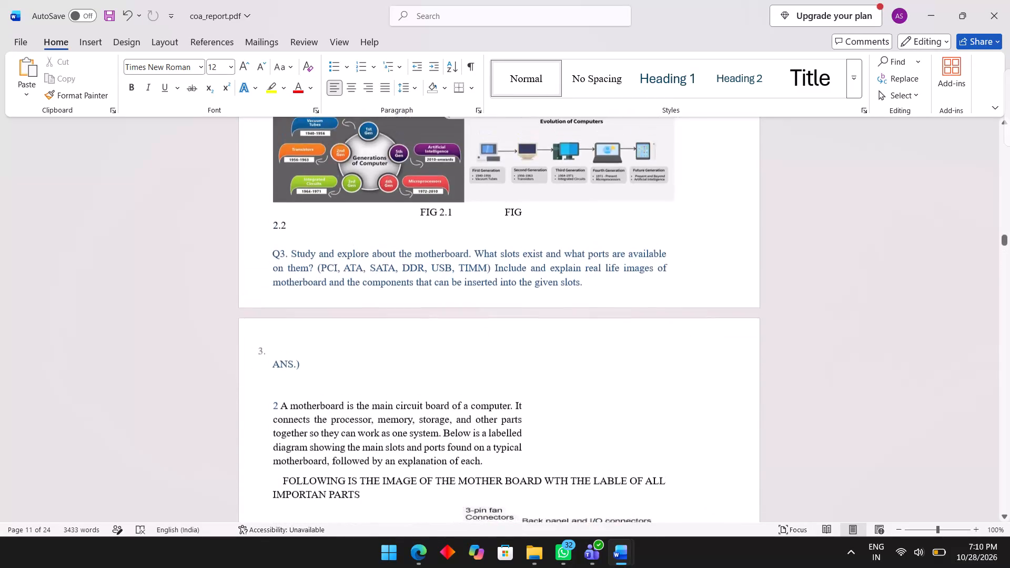
scroll(585, 220, "up", 14)
scroll(585, 220, "up", 20)
scroll(585, 220, "up", 5)
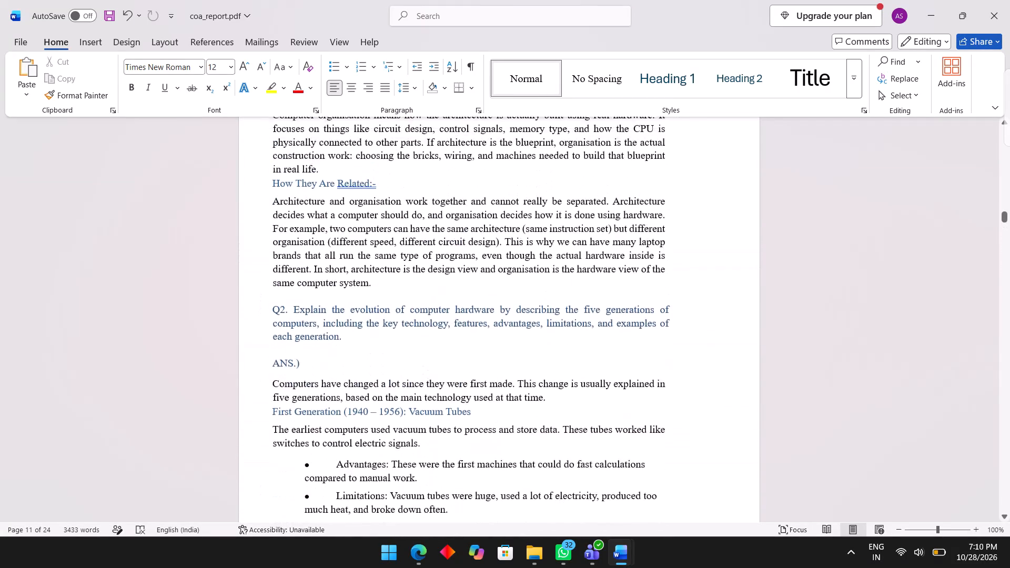
scroll(585, 220, "up", 18)
scroll(586, 219, "up", 18)
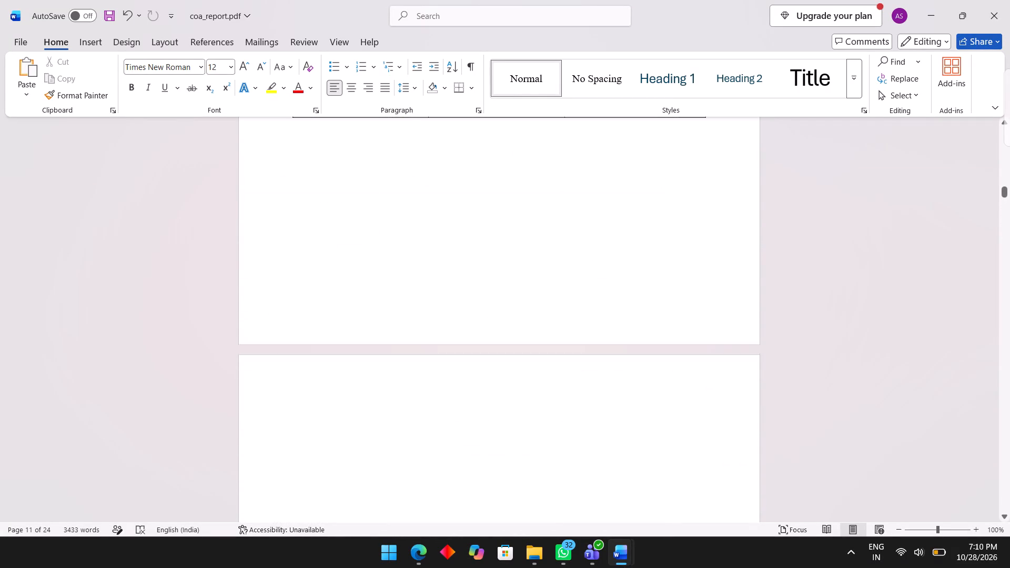
scroll(586, 219, "up", 5)
scroll(586, 219, "down", 20)
scroll(586, 219, "down", 19)
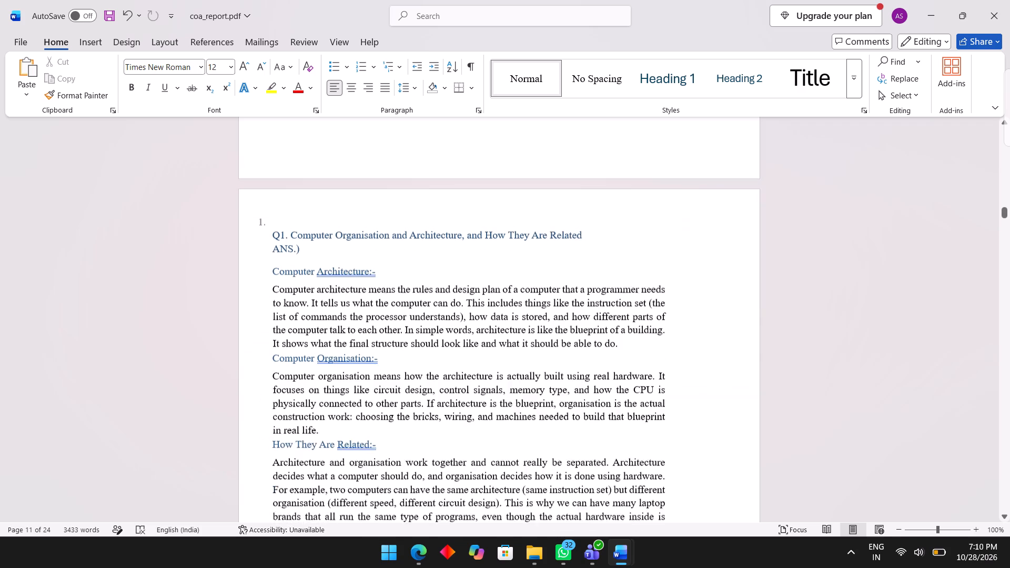
Try to close the gap before the Q1 heading by deleting backwards from the start of the heading.
left_click(270, 163)
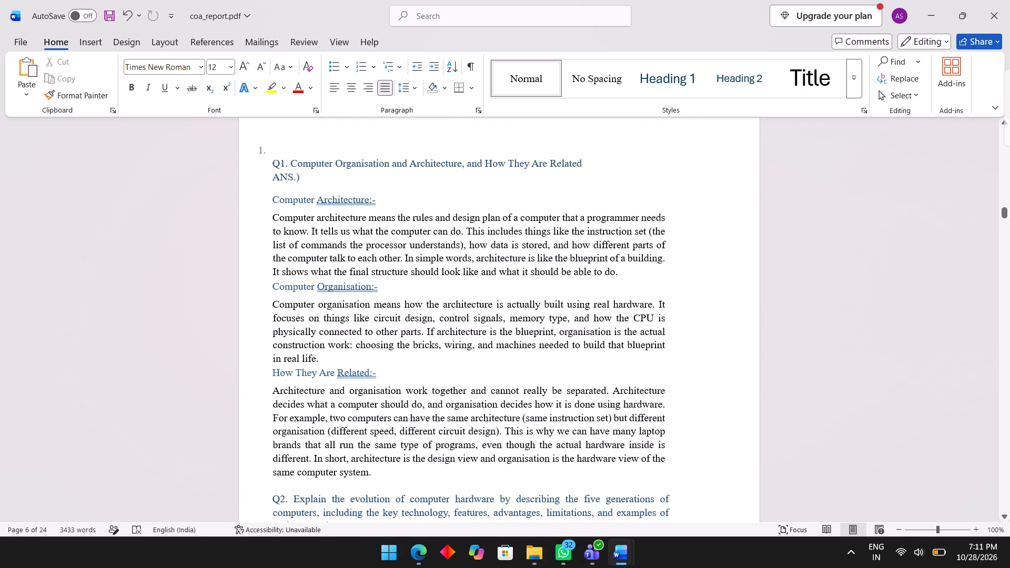
key("BackSpace")
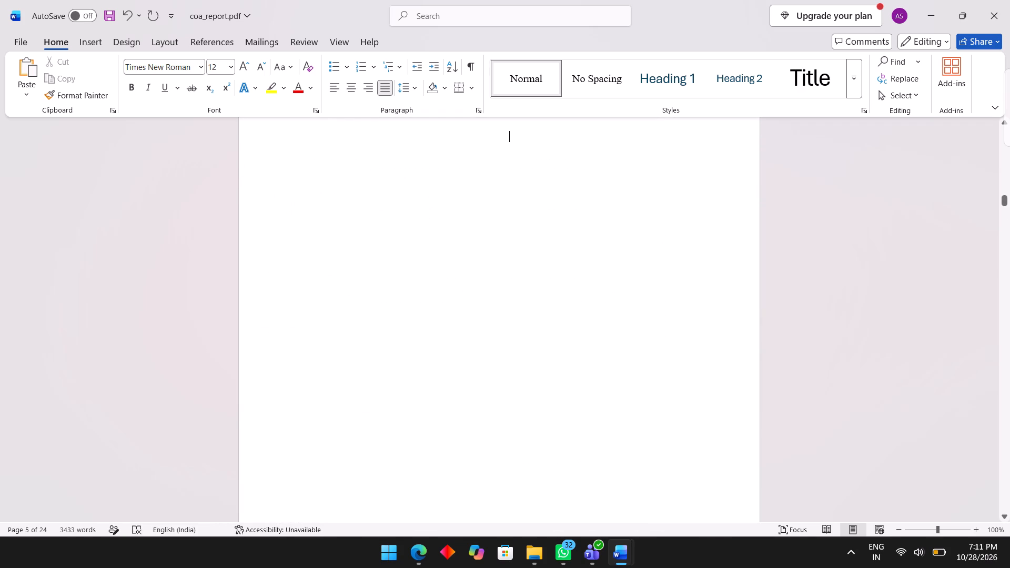
scroll(326, 236, "down", 3)
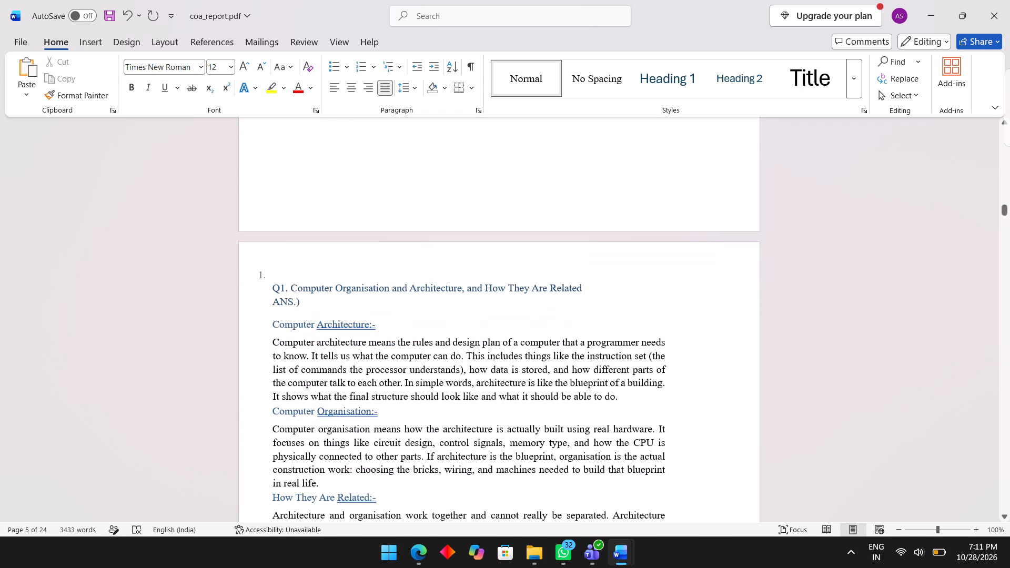
left_click(268, 289)
key("BackSpace")
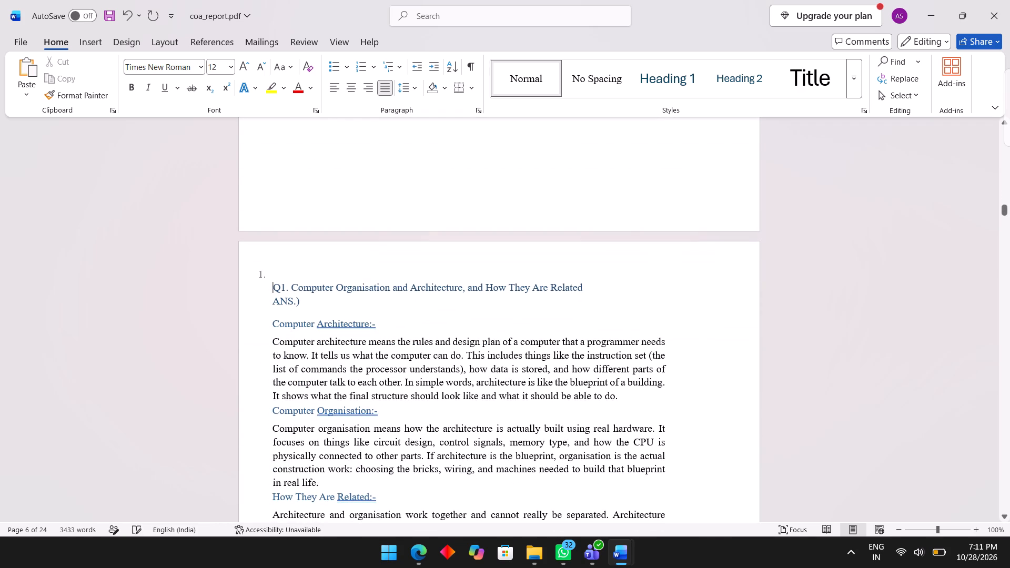
key("BackSpace")
scroll(268, 289, "down", 6)
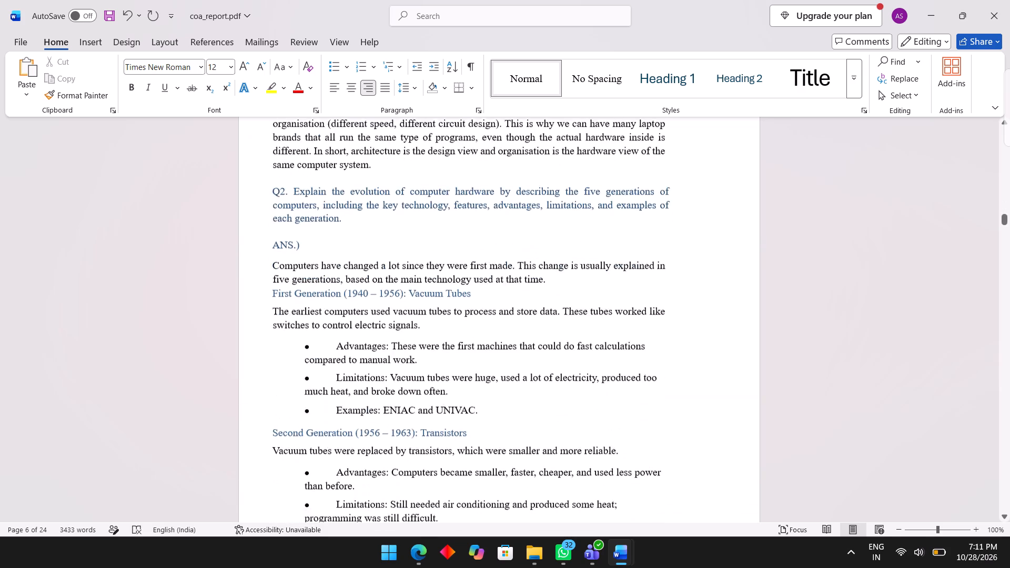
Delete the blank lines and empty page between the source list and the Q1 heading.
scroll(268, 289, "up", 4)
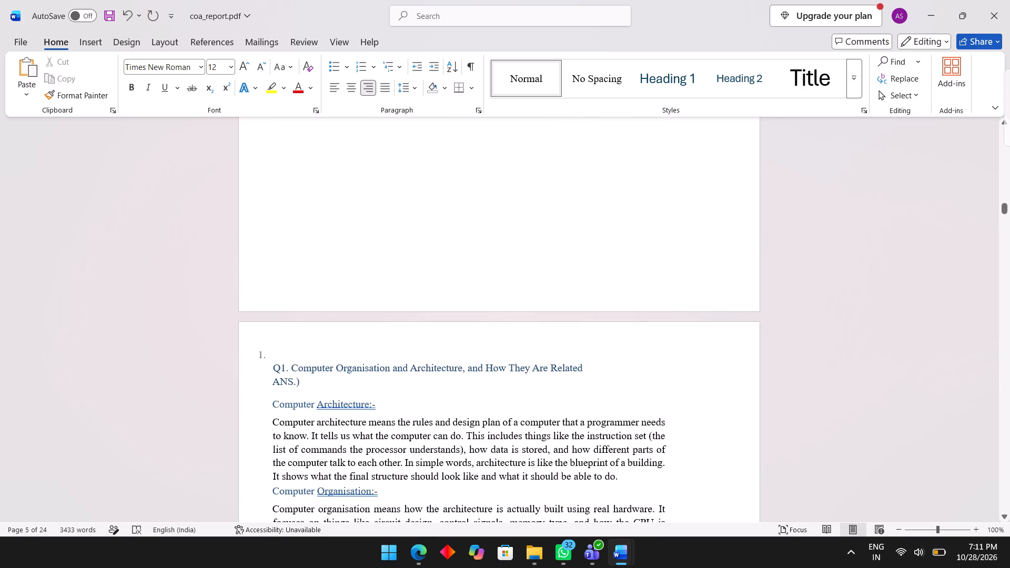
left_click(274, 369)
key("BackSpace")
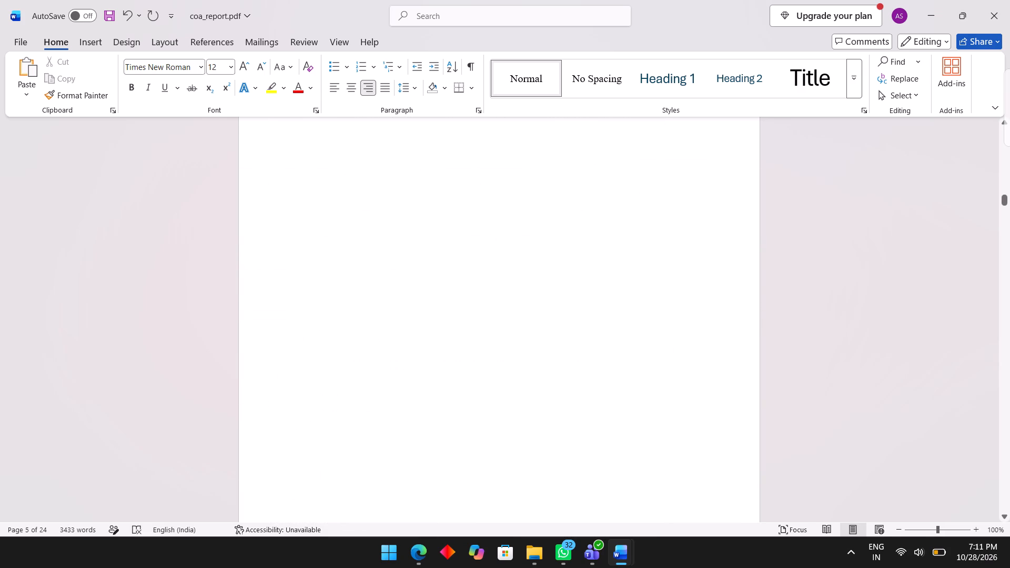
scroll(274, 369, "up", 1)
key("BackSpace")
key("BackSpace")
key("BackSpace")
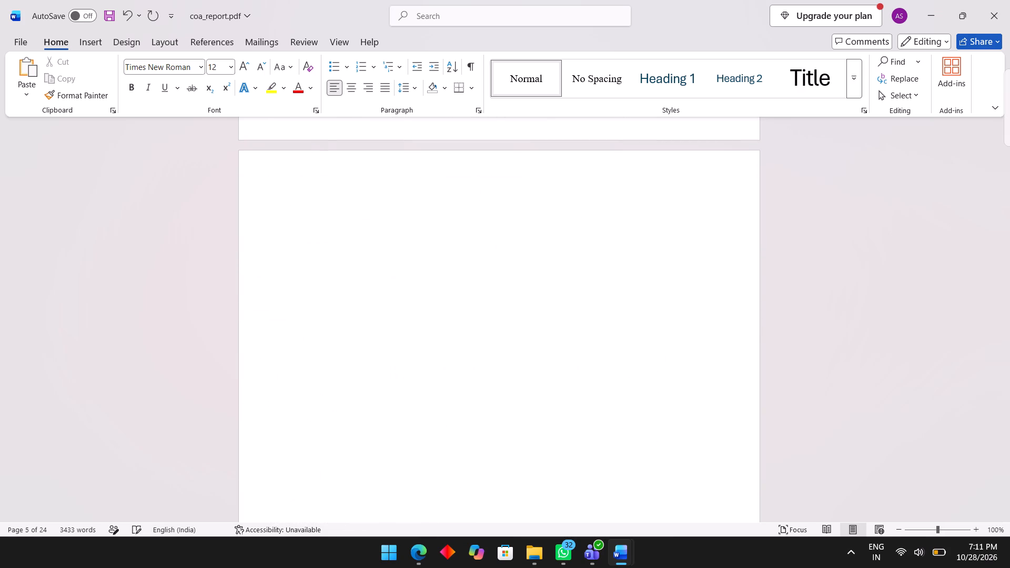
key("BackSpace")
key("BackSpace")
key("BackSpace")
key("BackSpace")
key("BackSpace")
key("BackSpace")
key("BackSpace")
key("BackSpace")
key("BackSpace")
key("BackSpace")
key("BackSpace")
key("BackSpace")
Look through the pasted answers down to the register question and back up to the list of images.
scroll(274, 369, "down", 2)
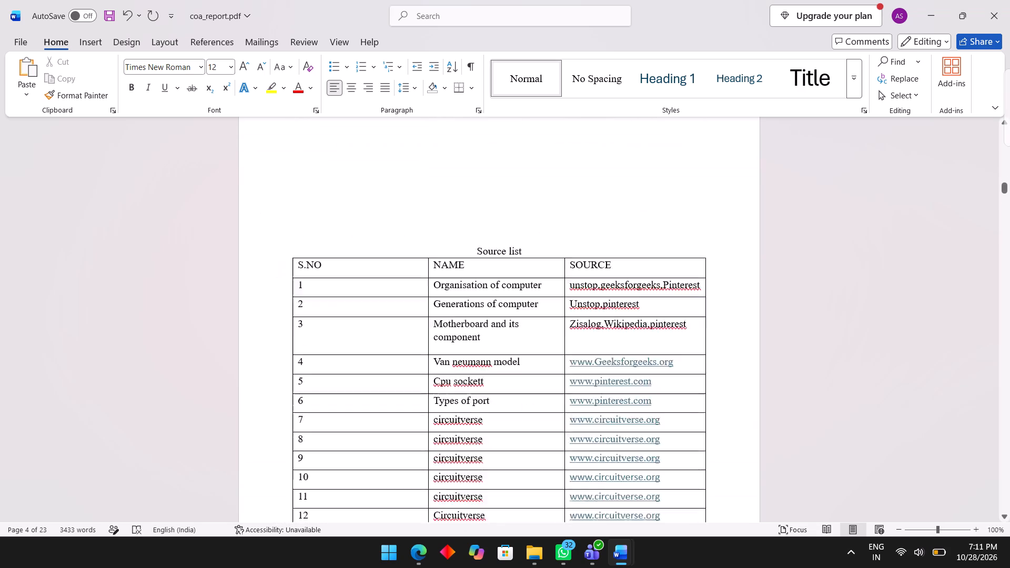
scroll(274, 369, "down", 13)
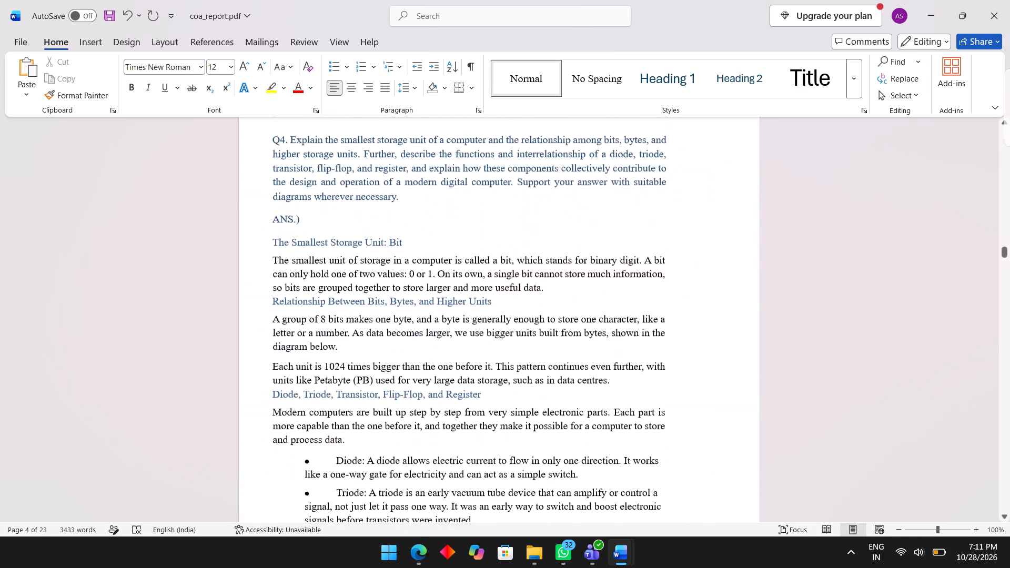
scroll(274, 369, "down", 10)
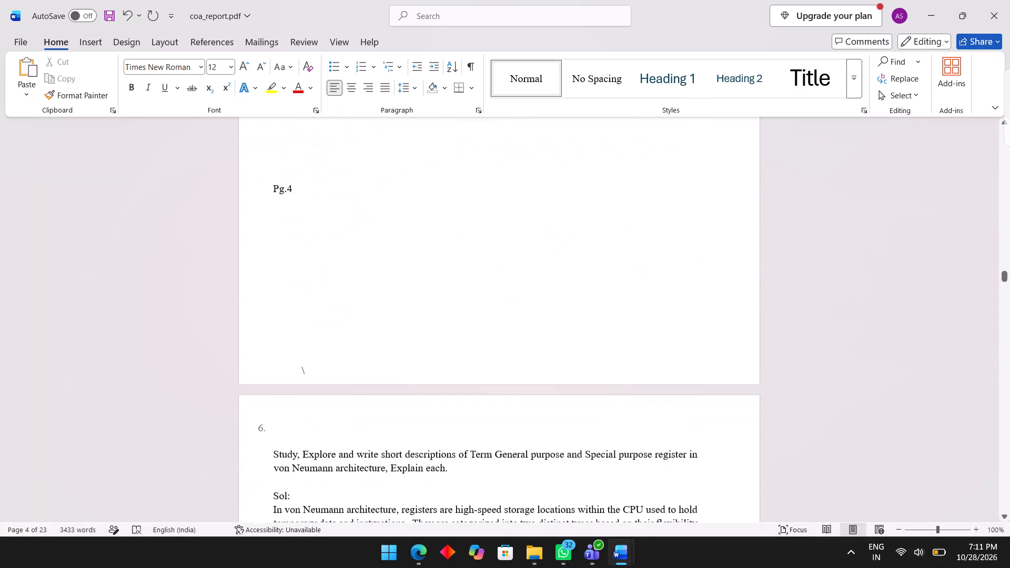
scroll(274, 369, "up", 3)
scroll(274, 369, "right", 1)
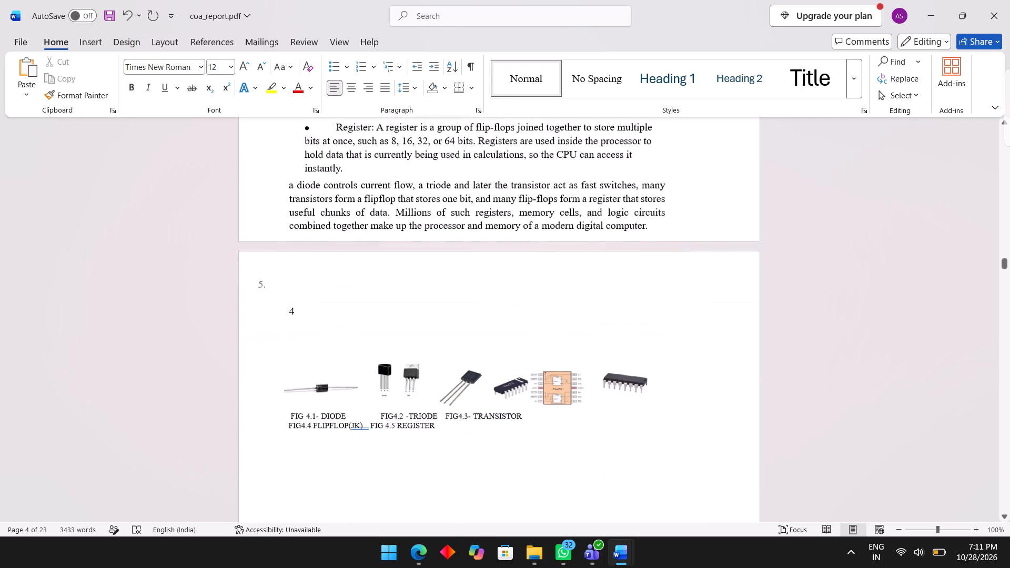
scroll(274, 370, "right", 1)
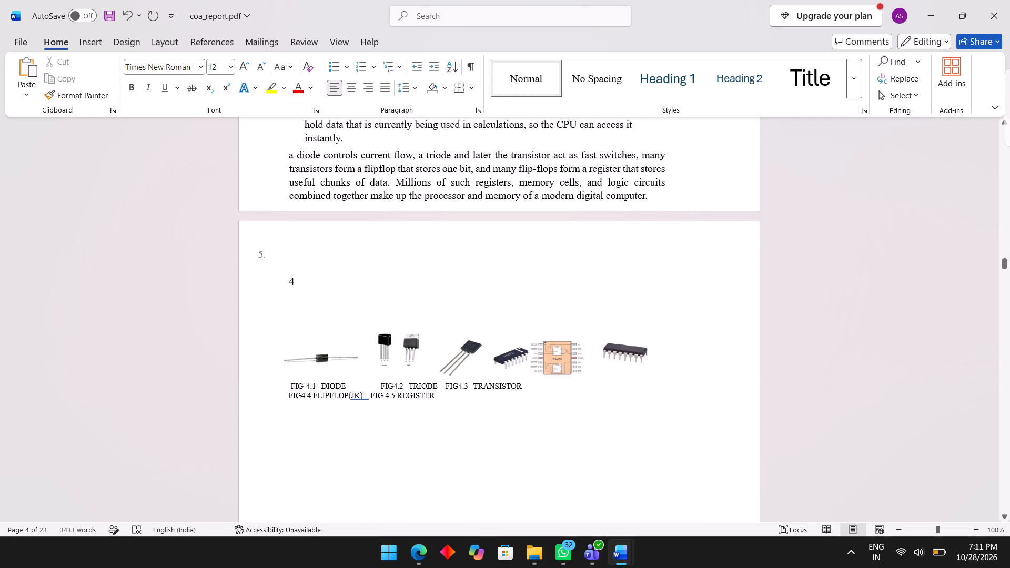
scroll(473, 328, "up", 20)
scroll(473, 328, "up", 4)
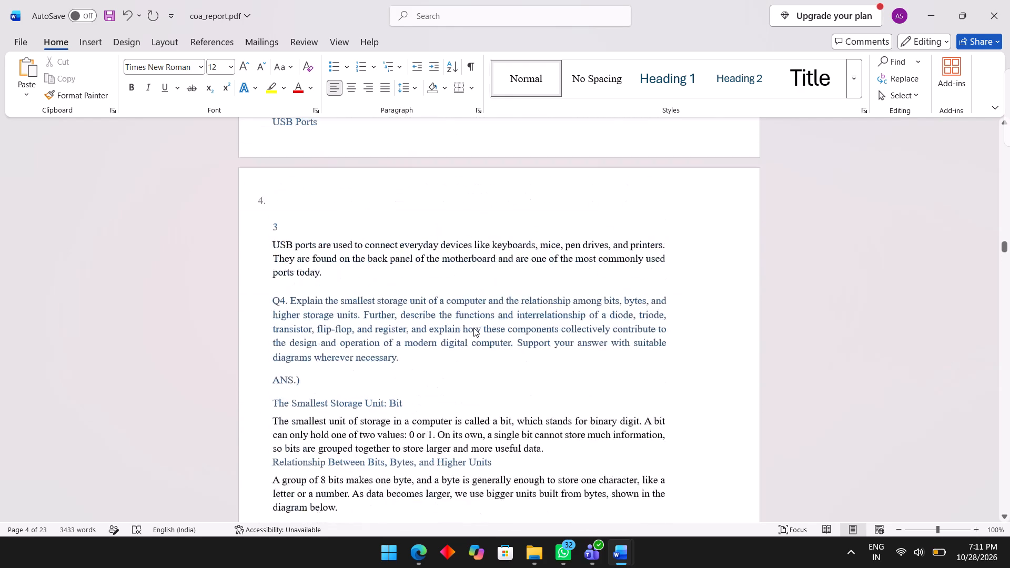
scroll(473, 328, "up", 10)
scroll(488, 317, "up", 20)
scroll(488, 317, "up", 10)
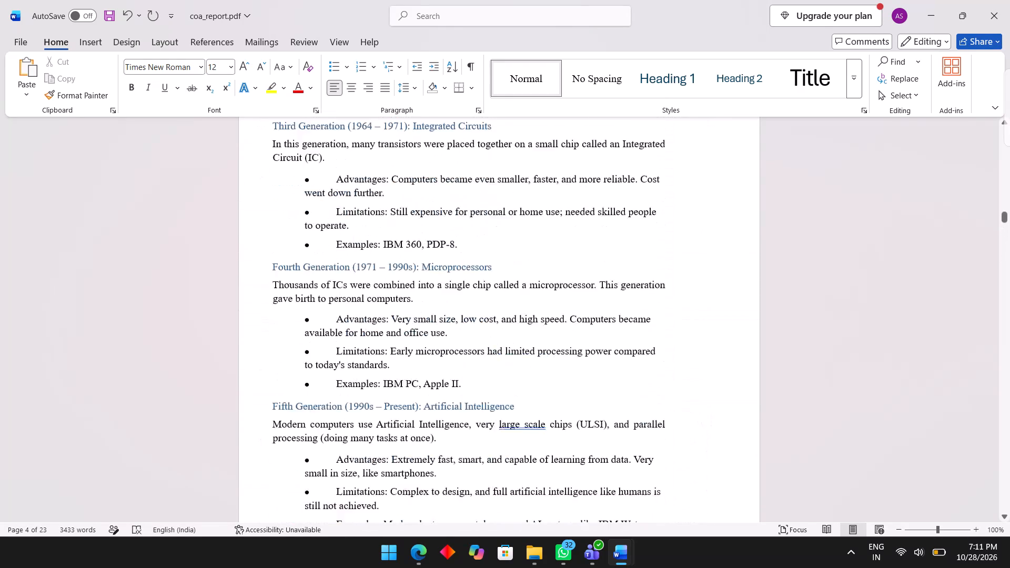
scroll(488, 317, "up", 20)
scroll(488, 317, "up", 19)
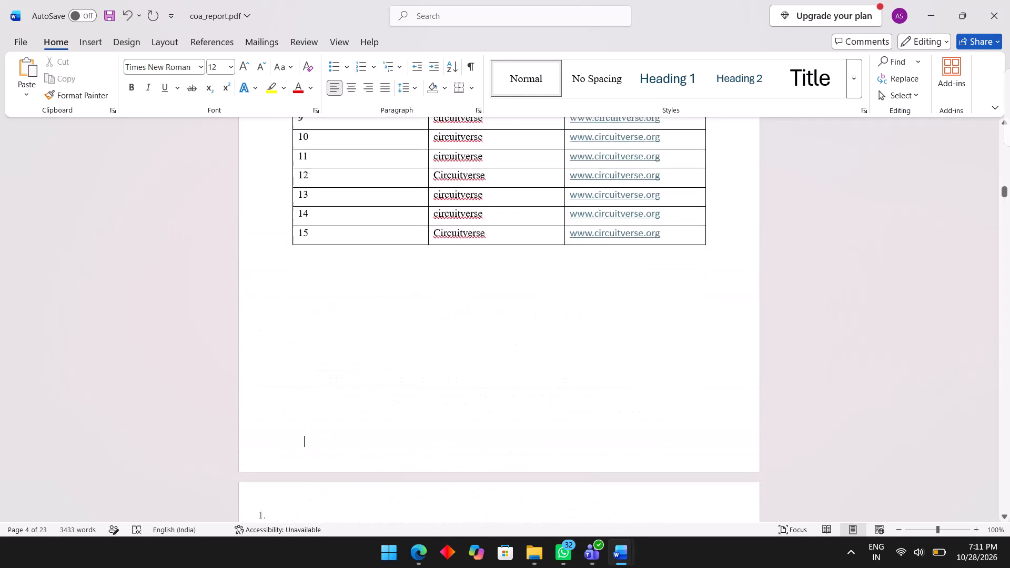
scroll(493, 322, "up", 15)
scroll(493, 322, "up", 16)
scroll(495, 322, "up", 8)
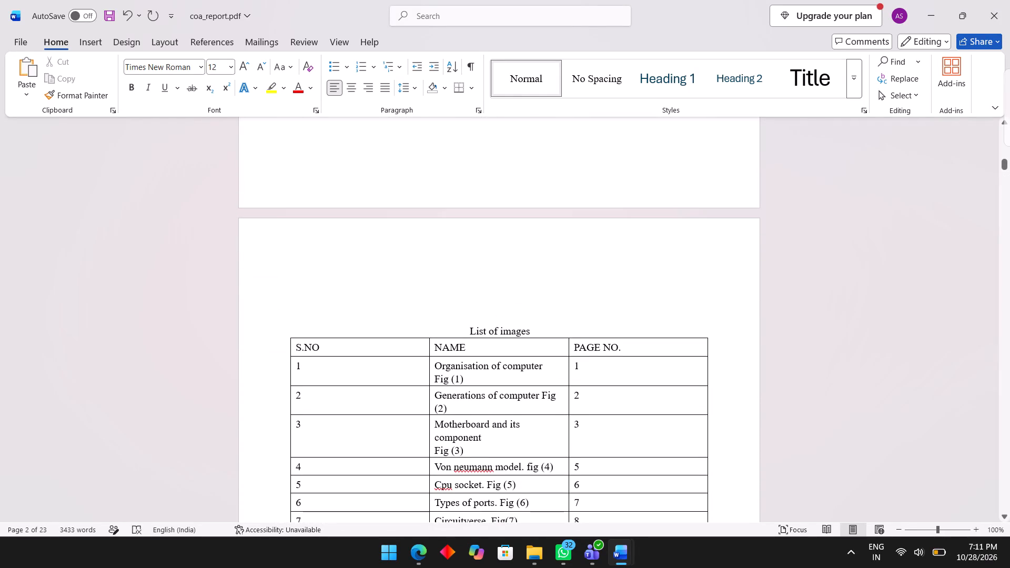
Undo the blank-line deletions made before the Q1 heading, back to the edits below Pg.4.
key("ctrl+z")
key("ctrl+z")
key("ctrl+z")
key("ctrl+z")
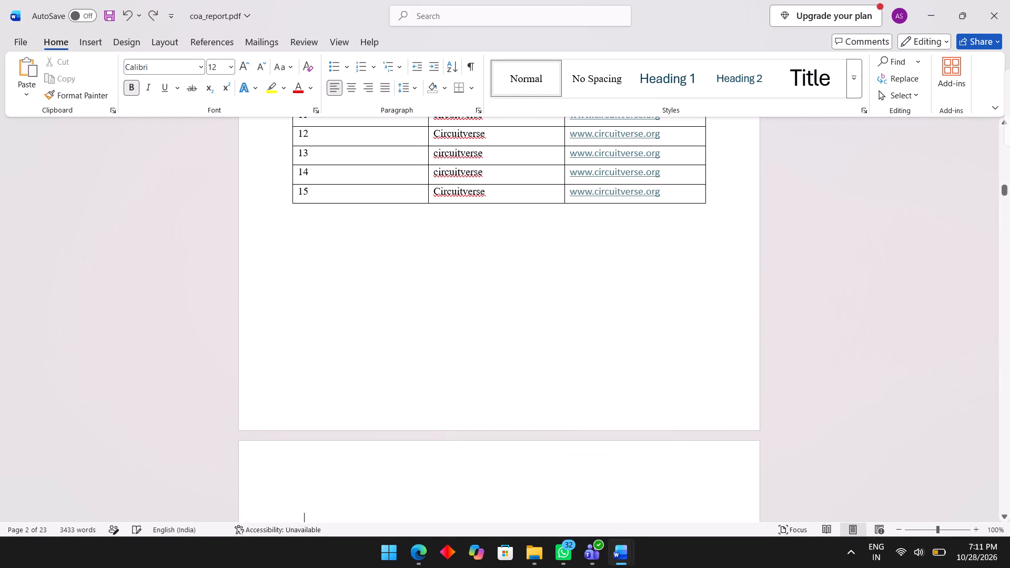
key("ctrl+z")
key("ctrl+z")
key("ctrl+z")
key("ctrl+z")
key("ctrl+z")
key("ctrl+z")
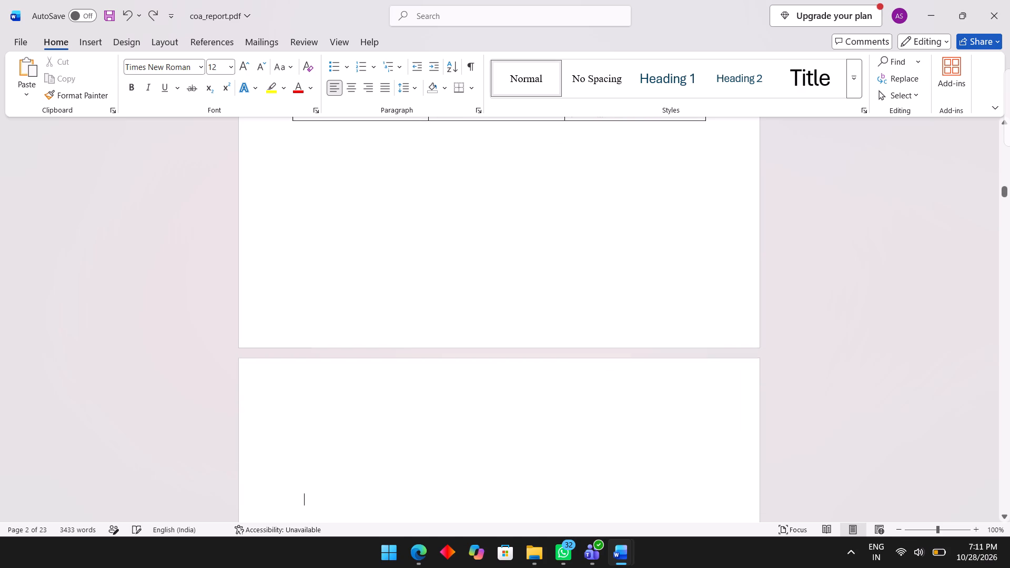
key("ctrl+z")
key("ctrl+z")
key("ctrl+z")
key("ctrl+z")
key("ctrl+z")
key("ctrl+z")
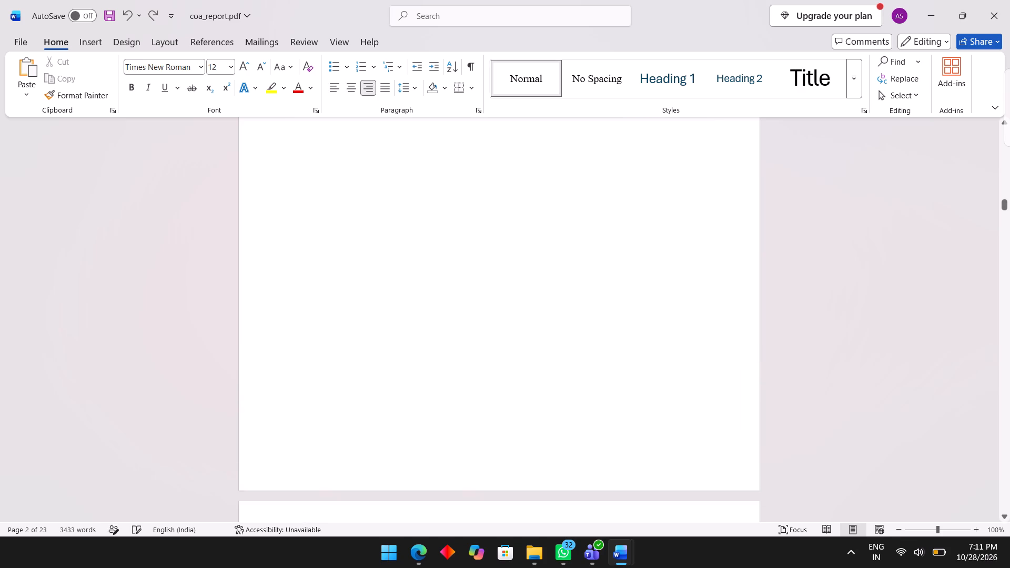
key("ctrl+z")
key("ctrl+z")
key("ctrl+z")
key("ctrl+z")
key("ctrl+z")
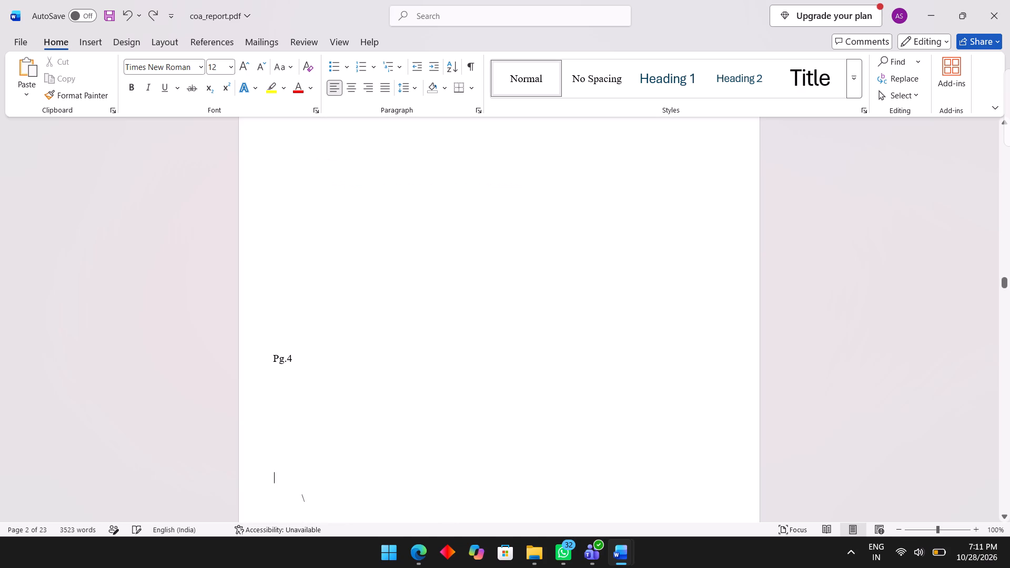
Undo the blank lines added below Pg.4, the pasted Assignment 1 answers and the cut, bringing back the report's original answers.
scroll(499, 332, "up", 11)
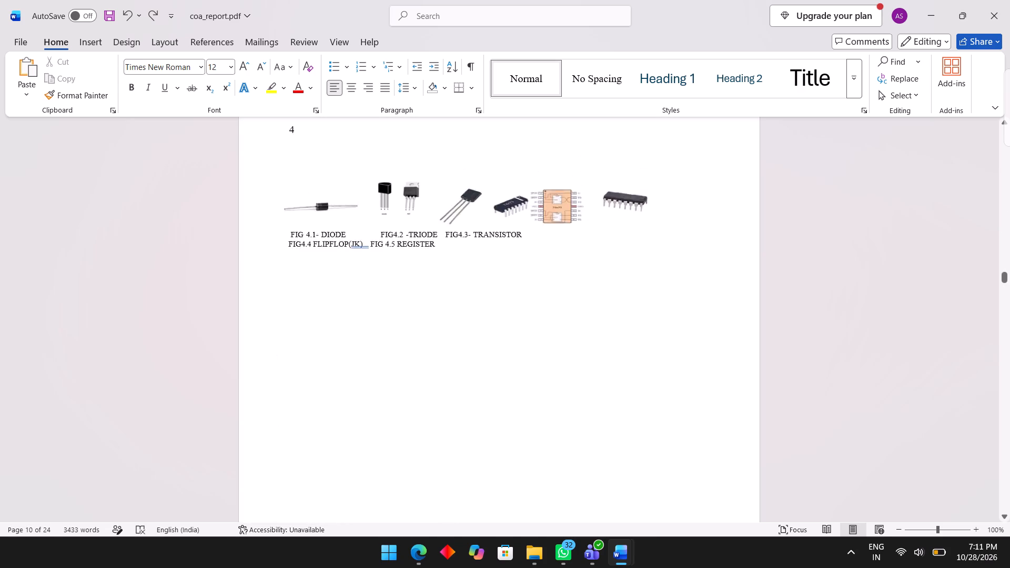
scroll(514, 312, "up", 11)
key("ctrl+z")
key("ctrl+z")
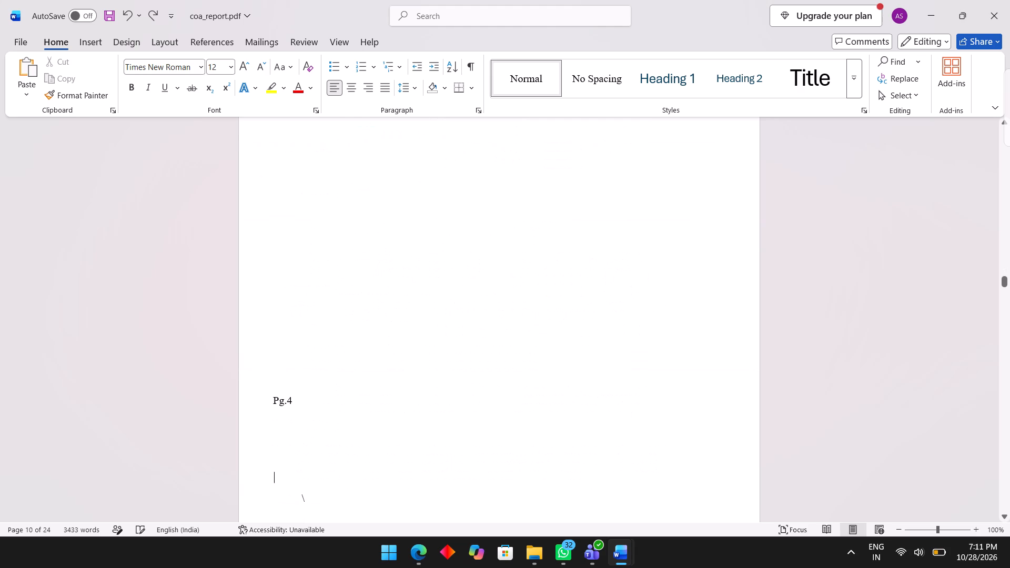
key("ctrl+z")
key("ctrl+z")
key("ctrl+z")
key("ctrl+z")
key("ctrl+z")
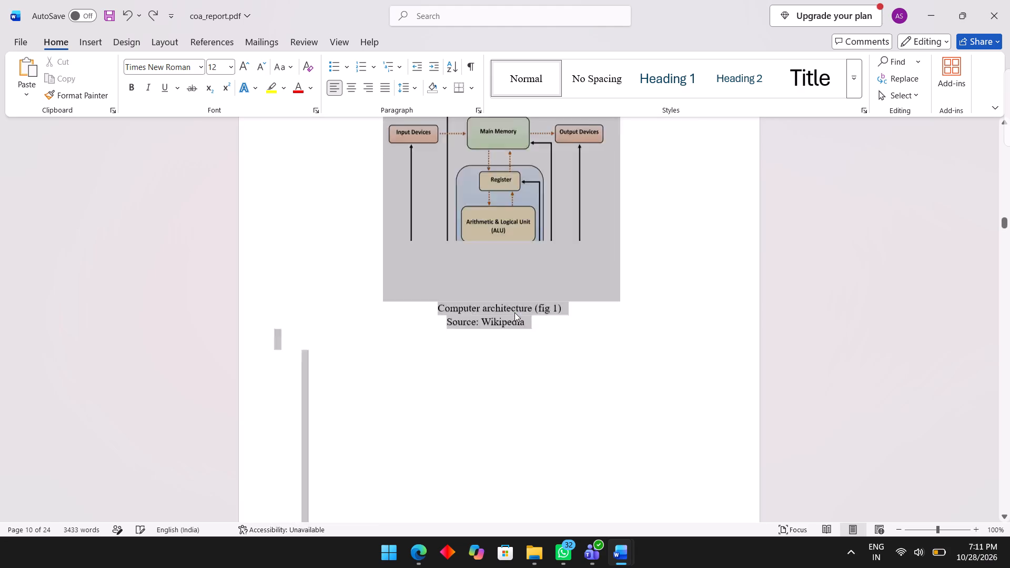
left_click(625, 327)
Centre the "Computer Organization and Architecture" title on the cover page.
scroll(625, 327, "up", 13)
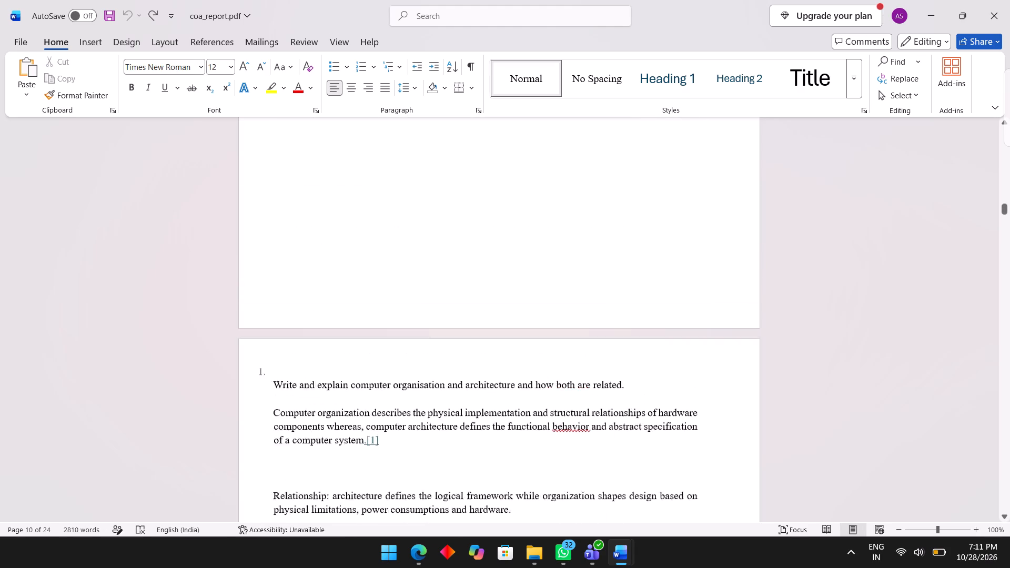
scroll(625, 327, "up", 1)
left_click_drag(1008, 204, 998, 141)
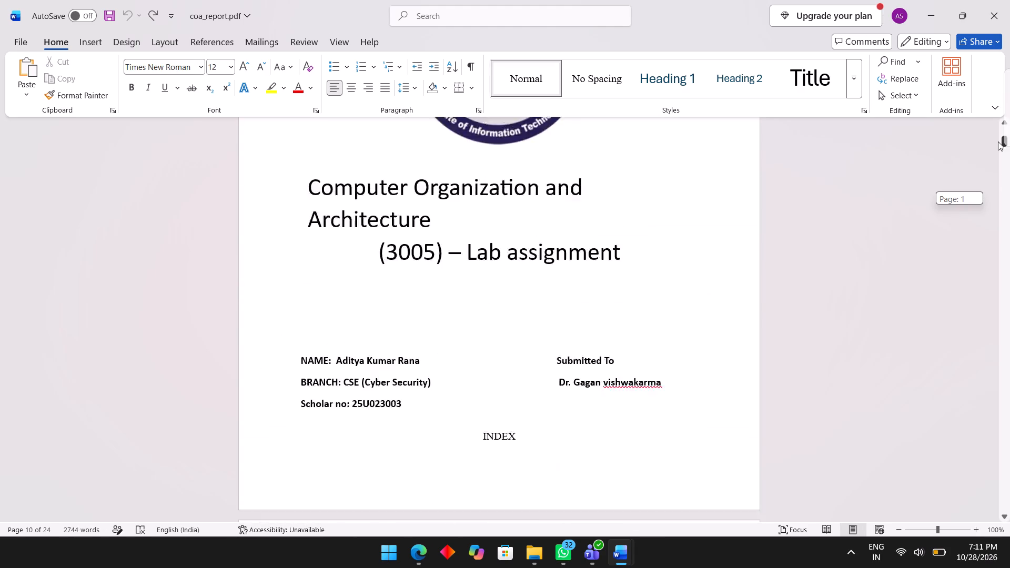
left_click_drag(998, 141, 1004, 141)
scroll(407, 231, "up", 7)
scroll(468, 265, "up", 4)
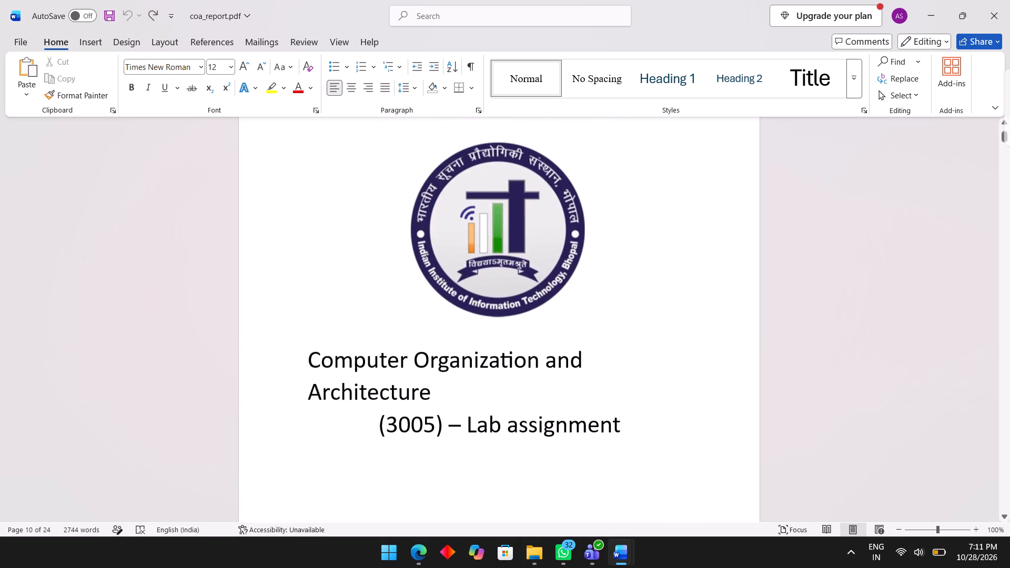
scroll(468, 265, "up", 2)
scroll(468, 265, "down", 7)
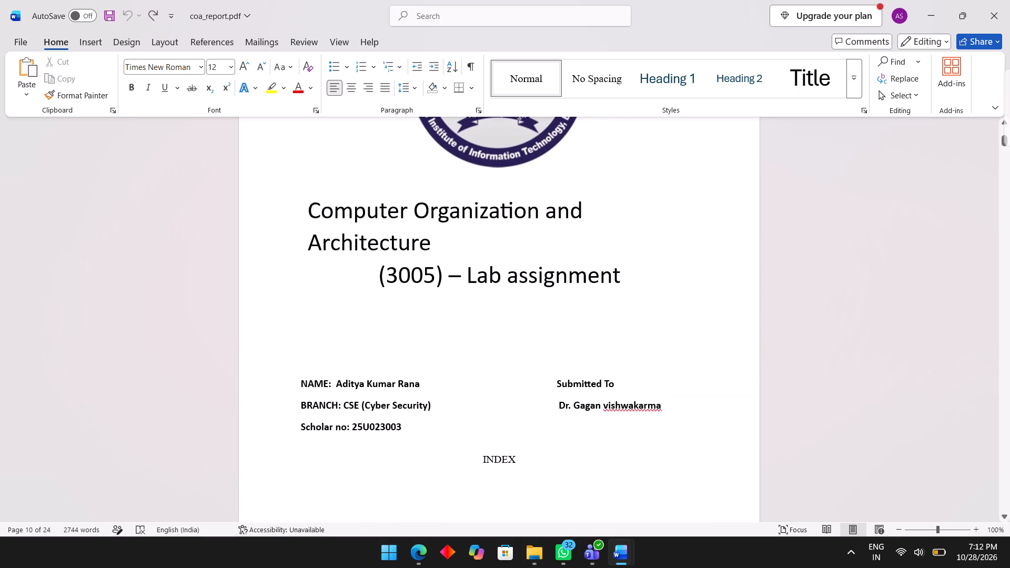
left_click_drag(298, 193, 420, 246)
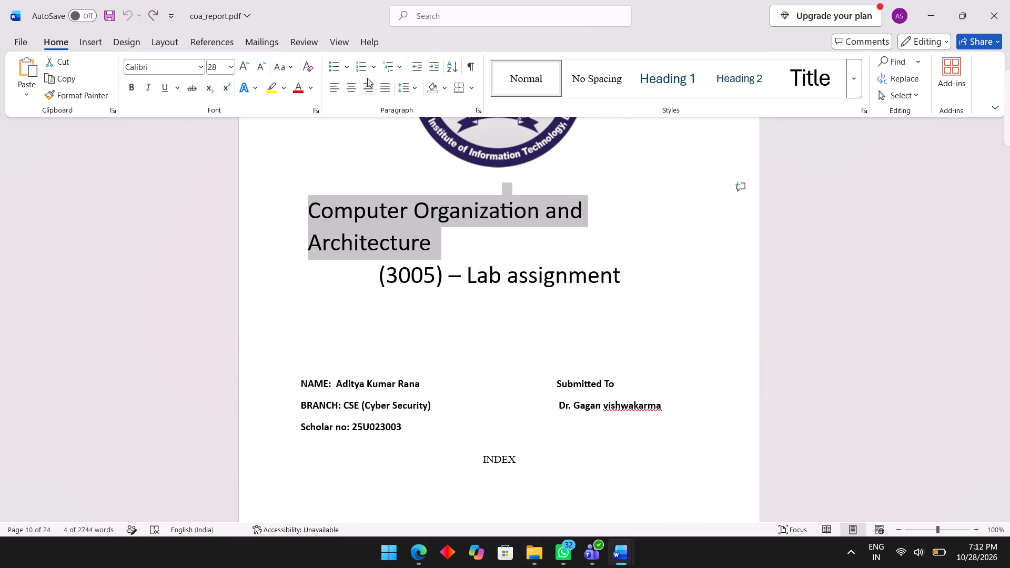
left_click(355, 84)
left_click(457, 310)
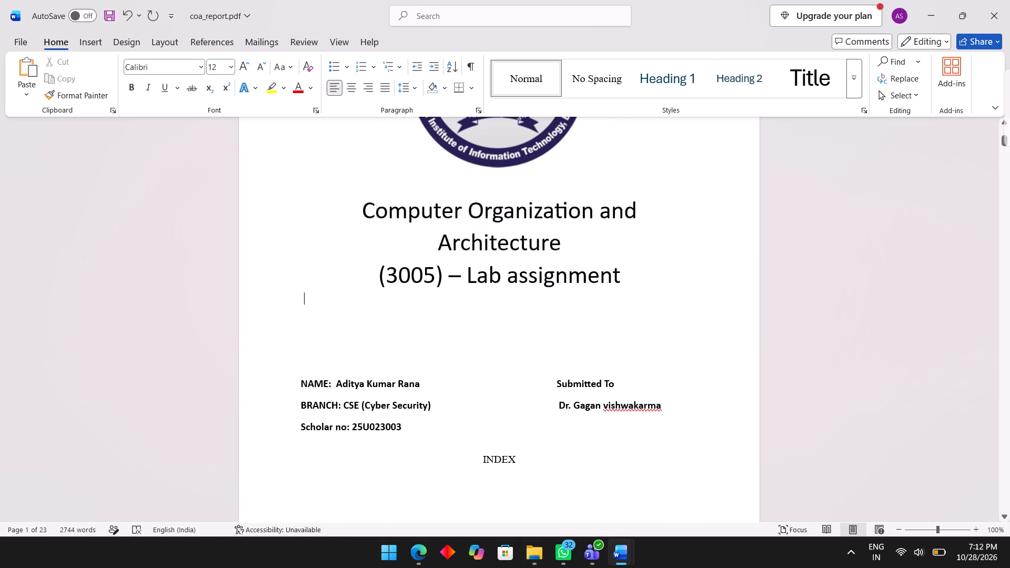
Change the branch on the cover page to CSE (AI).
scroll(470, 308, "up", 14)
scroll(471, 307, "down", 8)
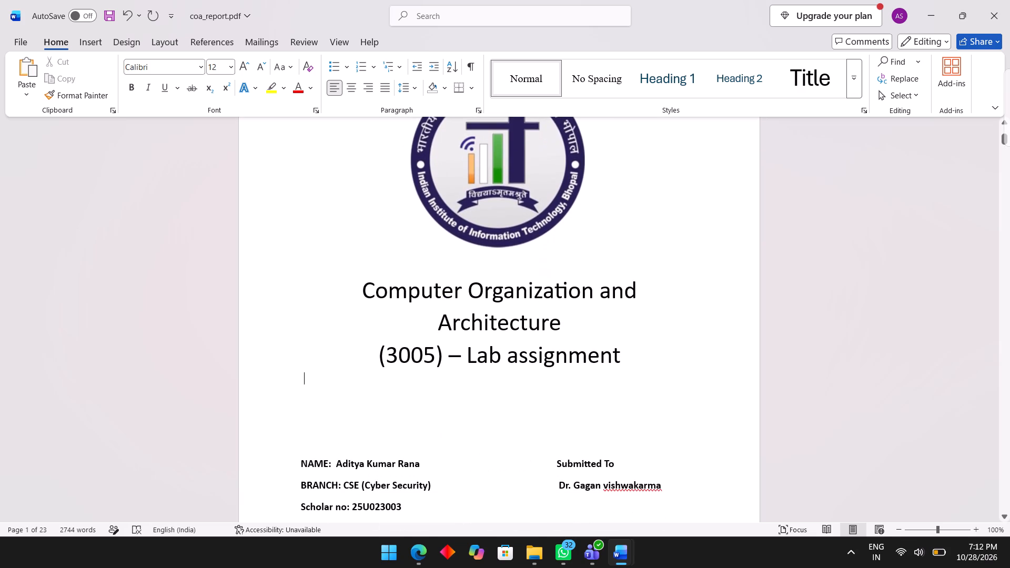
scroll(483, 360, "down", 2)
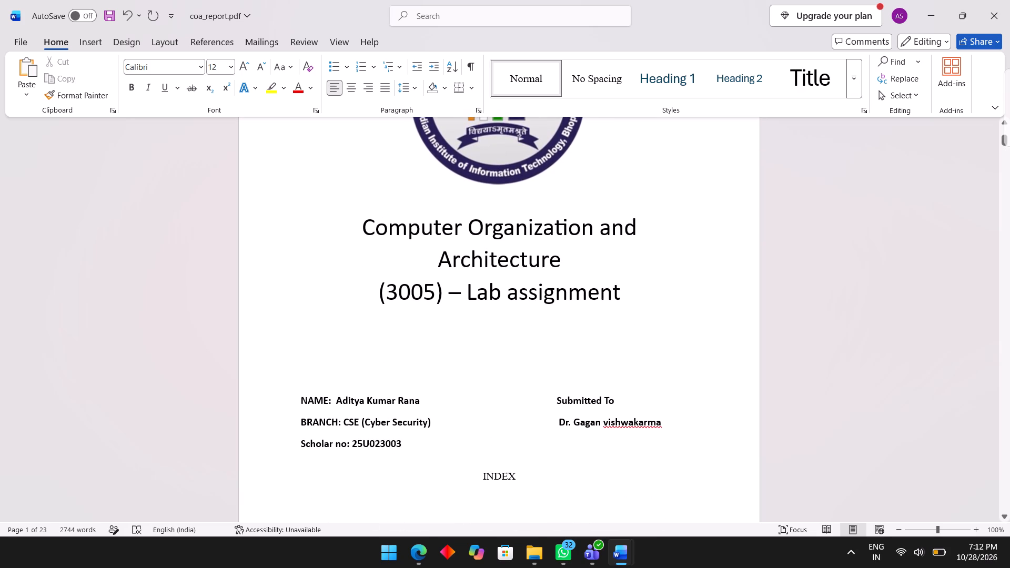
scroll(486, 358, "down", 2)
left_click_drag(427, 362, 418, 362)
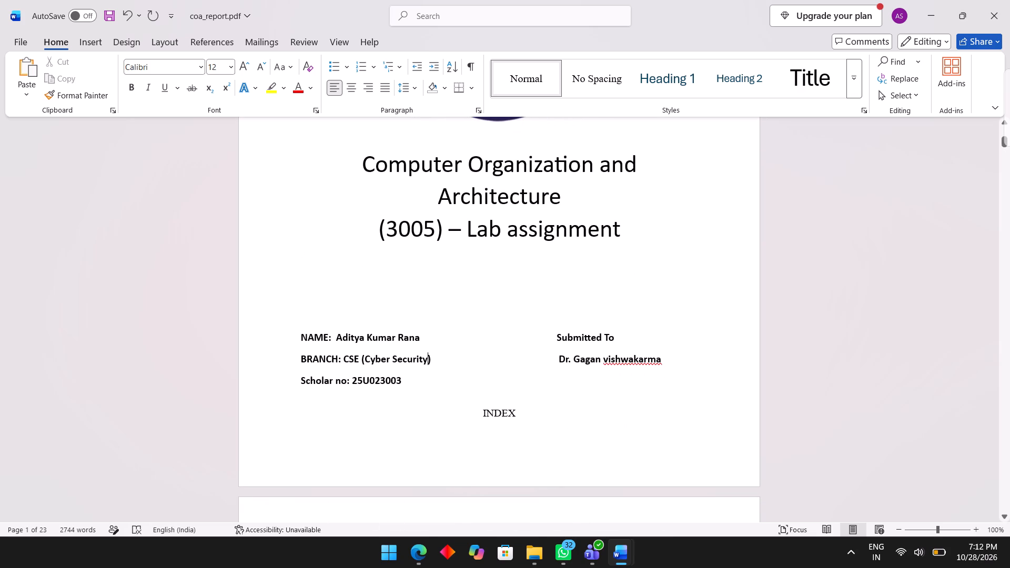
left_click_drag(418, 362, 369, 358)
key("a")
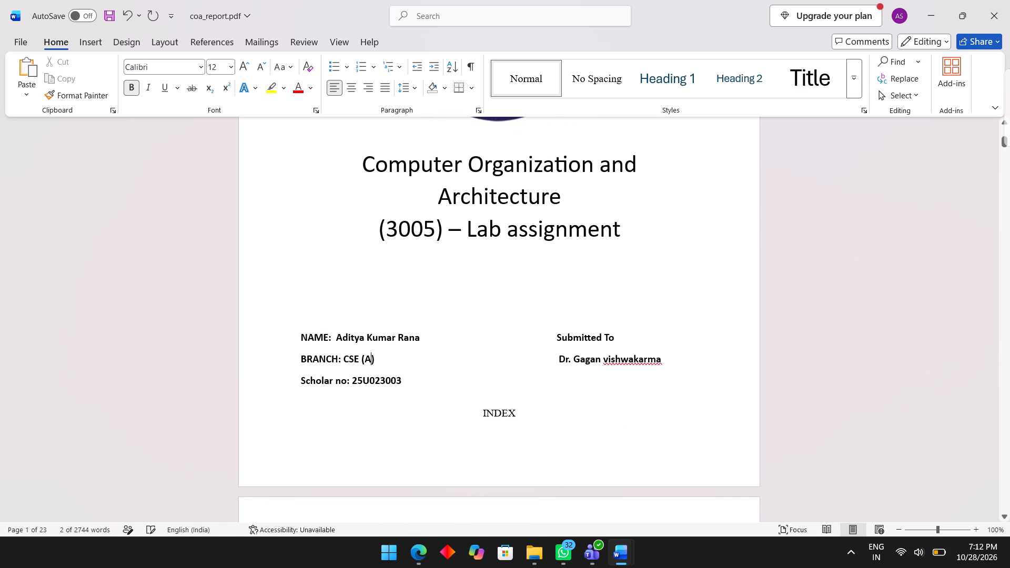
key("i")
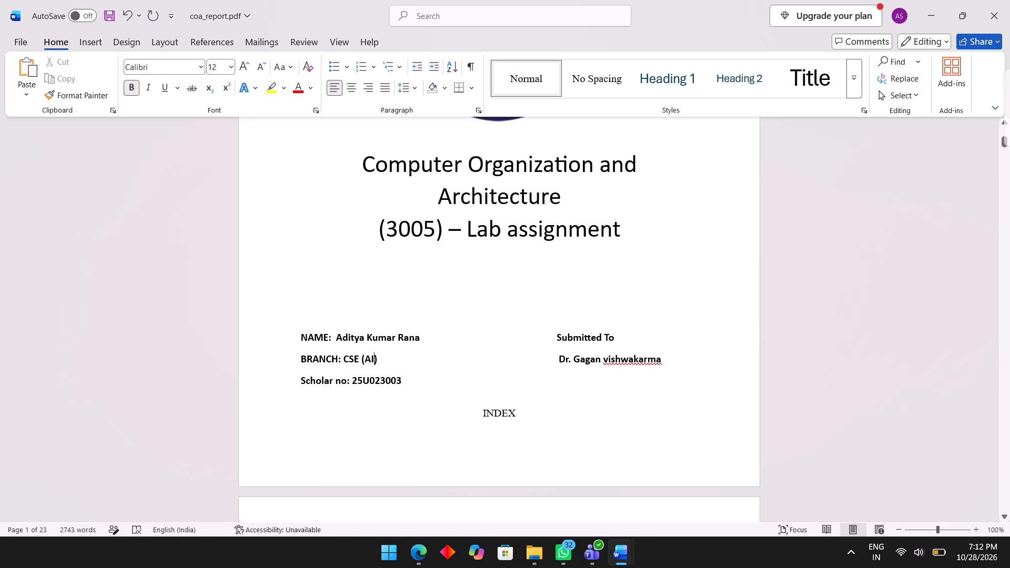
Replace the student's name on the cover page with the new student's name.
left_click_drag(337, 336, 415, 343)
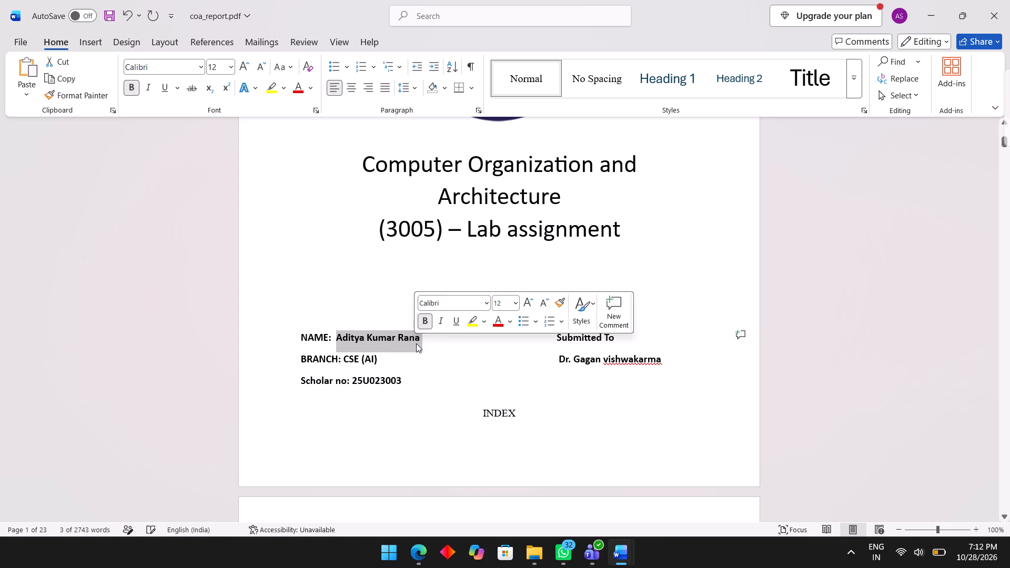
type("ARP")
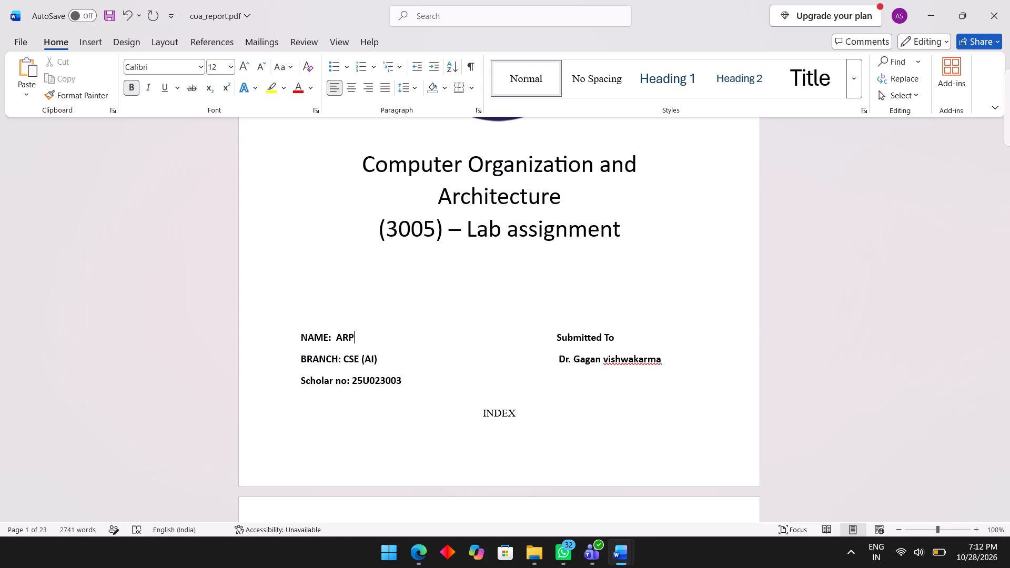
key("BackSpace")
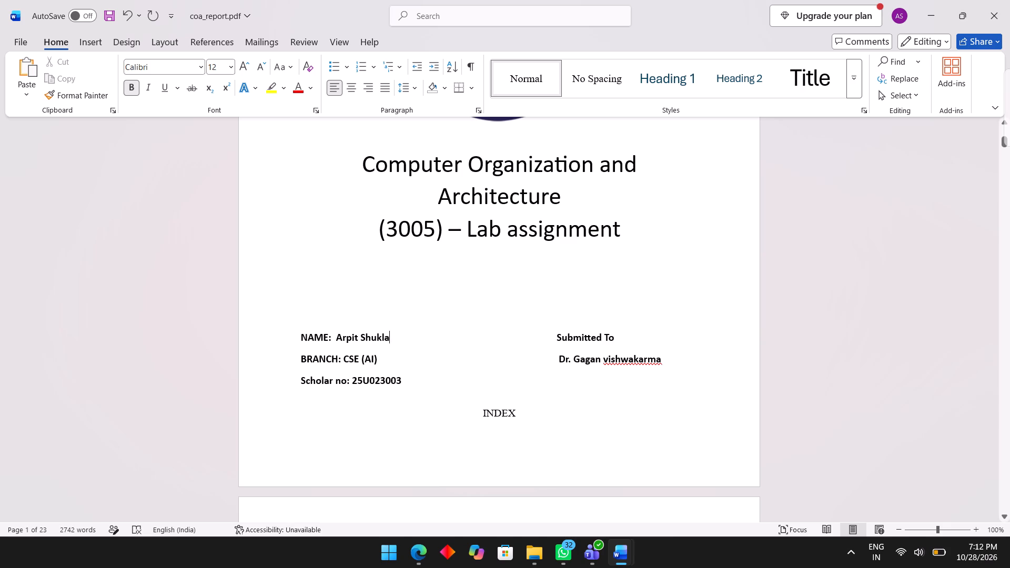
Update the ending of the scholar number on the cover page to the new student's number.
left_click_drag(381, 379, 404, 383)
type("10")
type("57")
Add blank lines after the scholar number on the cover page so the INDEX heading moves onto the index table's page.
scroll(400, 382, "down", 1)
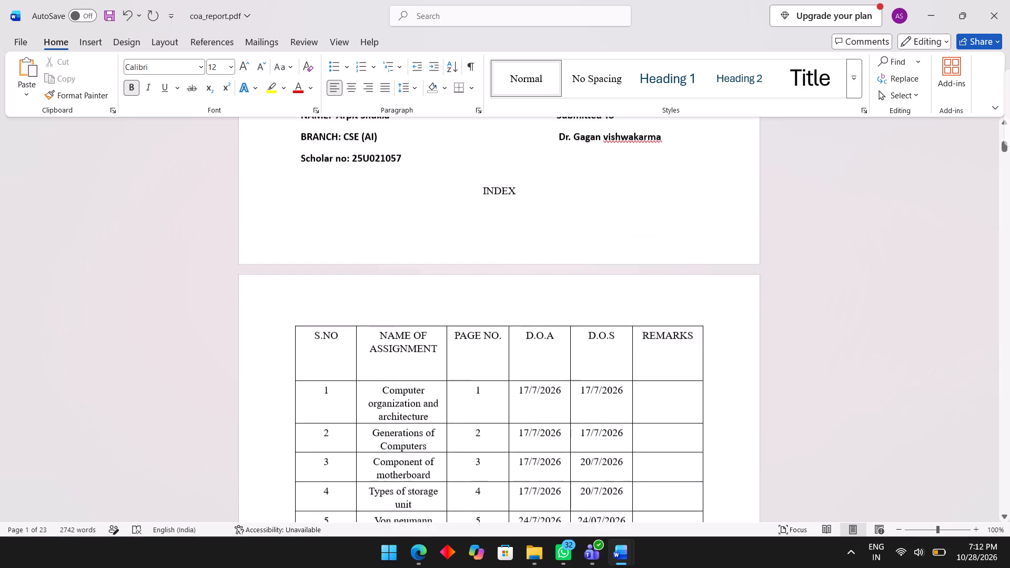
scroll(400, 382, "down", 1)
key("Return")
key("Return")
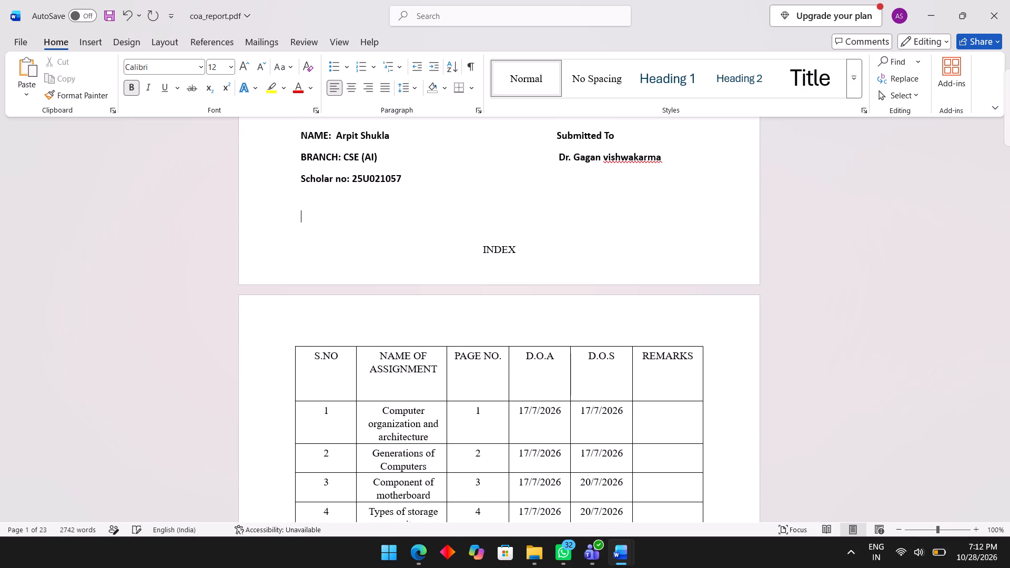
key("Return")
key("Return")
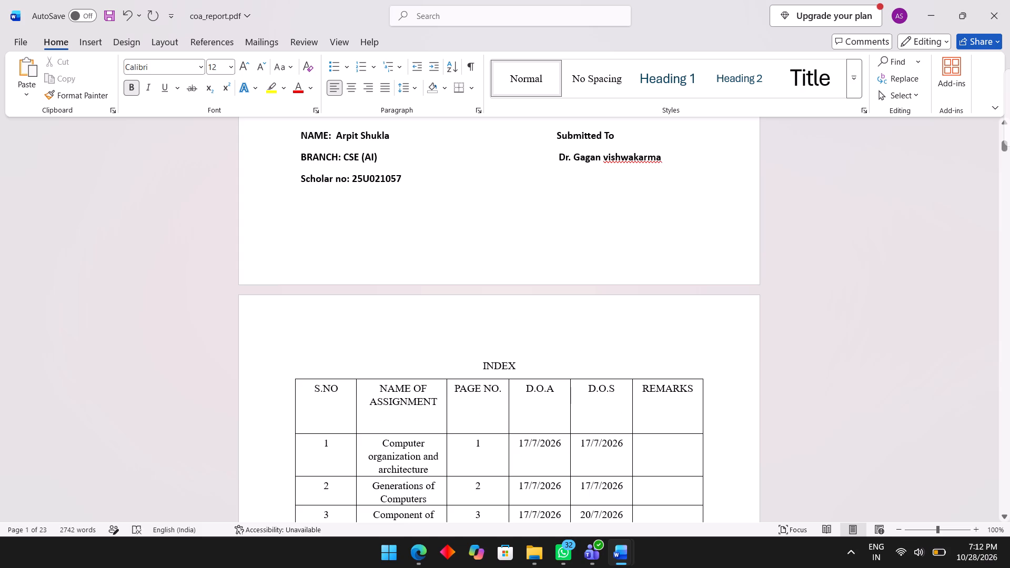
Look through the whole report, from the index and the image and source lists to the circuit answers and references.
scroll(521, 472, "down", 13)
scroll(489, 359, "down", 13)
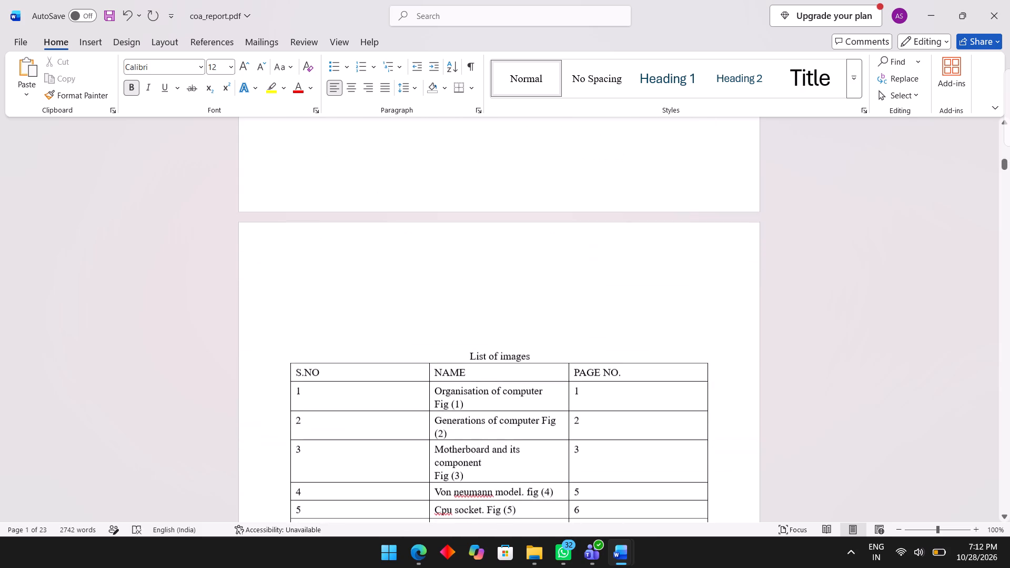
scroll(489, 356, "down", 15)
scroll(489, 356, "down", 18)
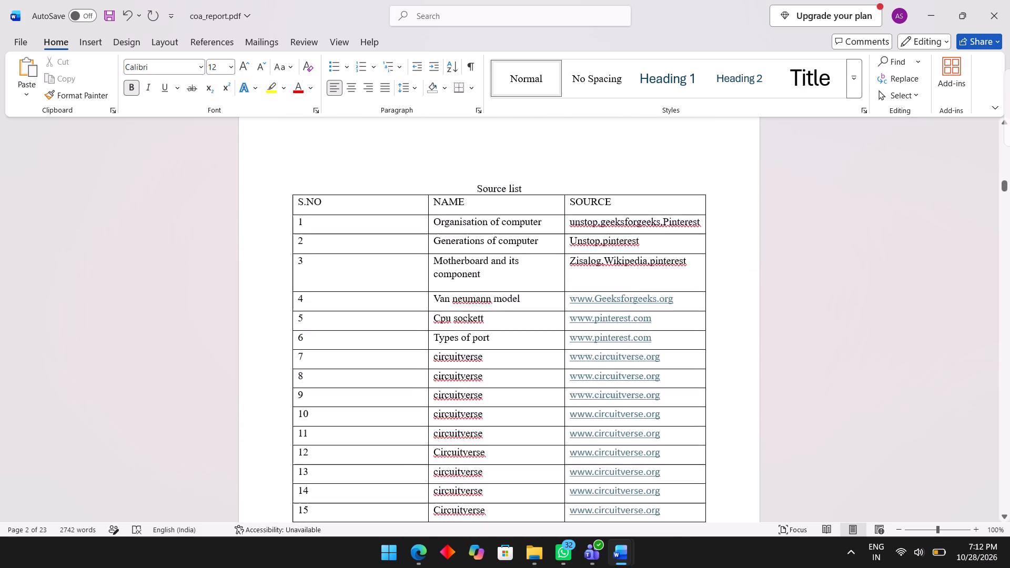
scroll(489, 356, "down", 14)
scroll(489, 356, "down", 16)
scroll(489, 356, "down", 8)
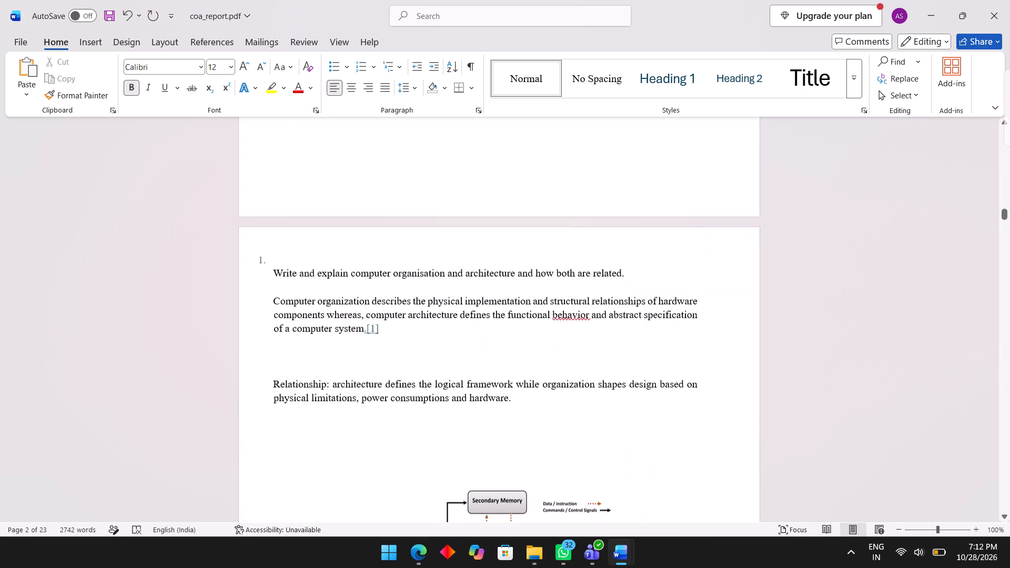
scroll(376, 256, "up", 7)
scroll(376, 256, "up", 17)
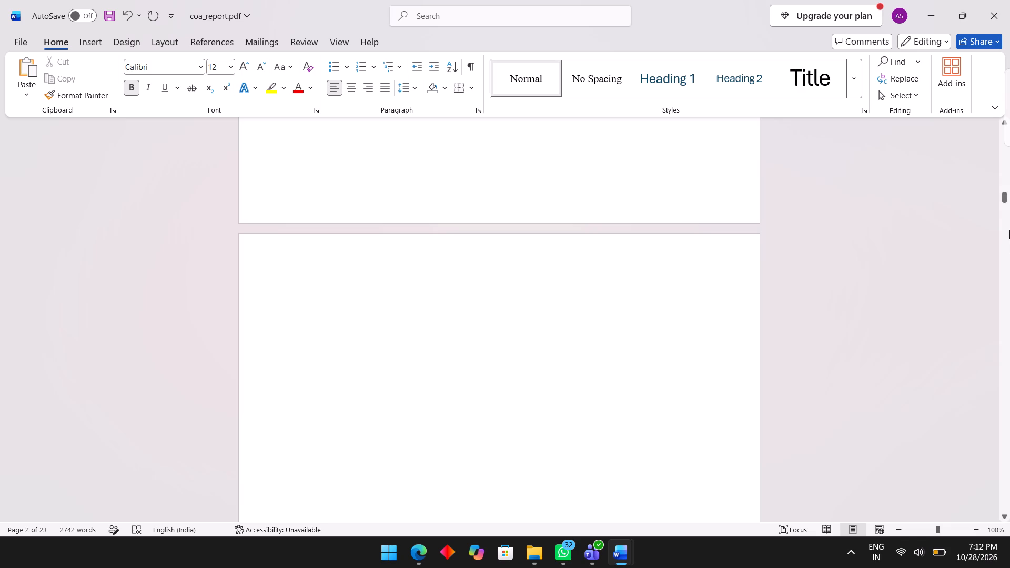
left_click_drag(1003, 192, 1009, 171)
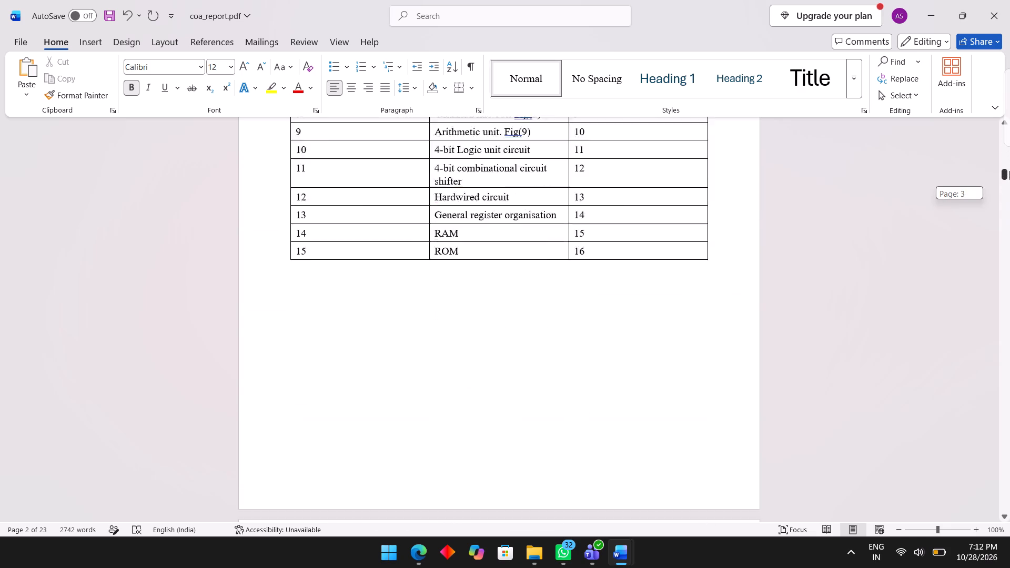
left_click_drag(1009, 171, 1009, 444)
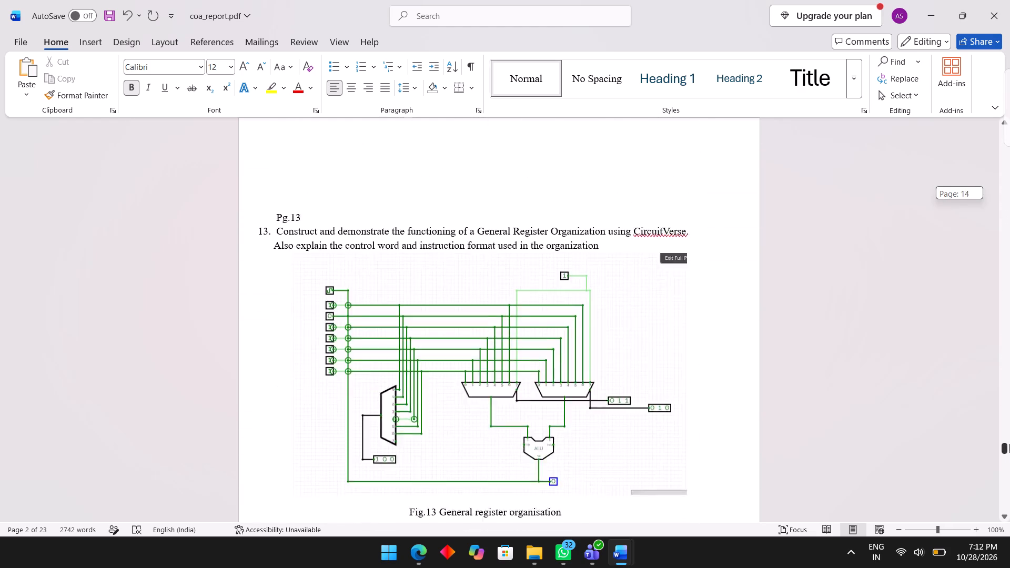
left_click_drag(1009, 444, 1009, 494)
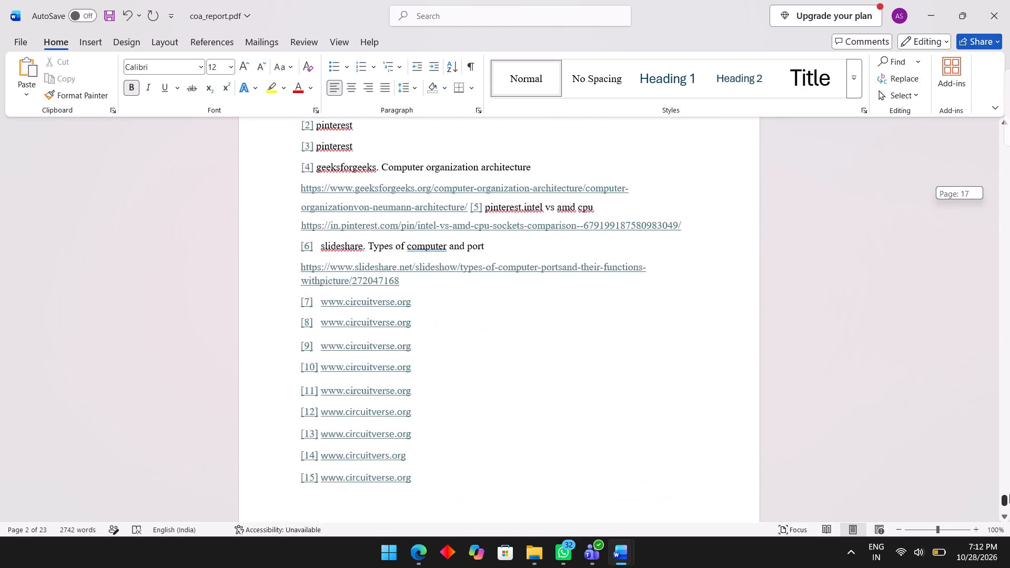
left_click_drag(1009, 494, 1009, 499)
scroll(611, 281, "down", 8)
scroll(611, 280, "up", 3)
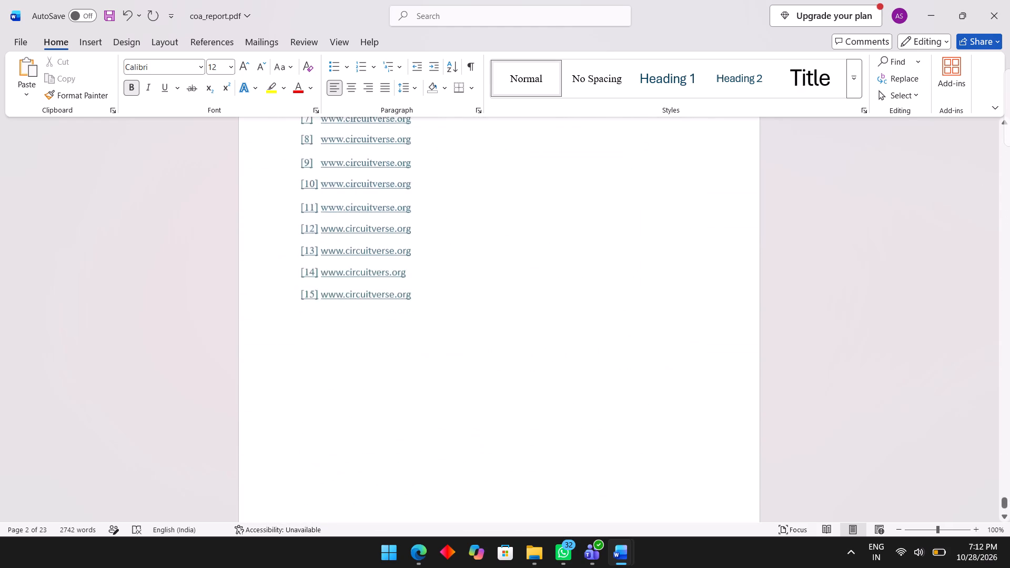
scroll(612, 280, "up", 20)
scroll(612, 280, "up", 19)
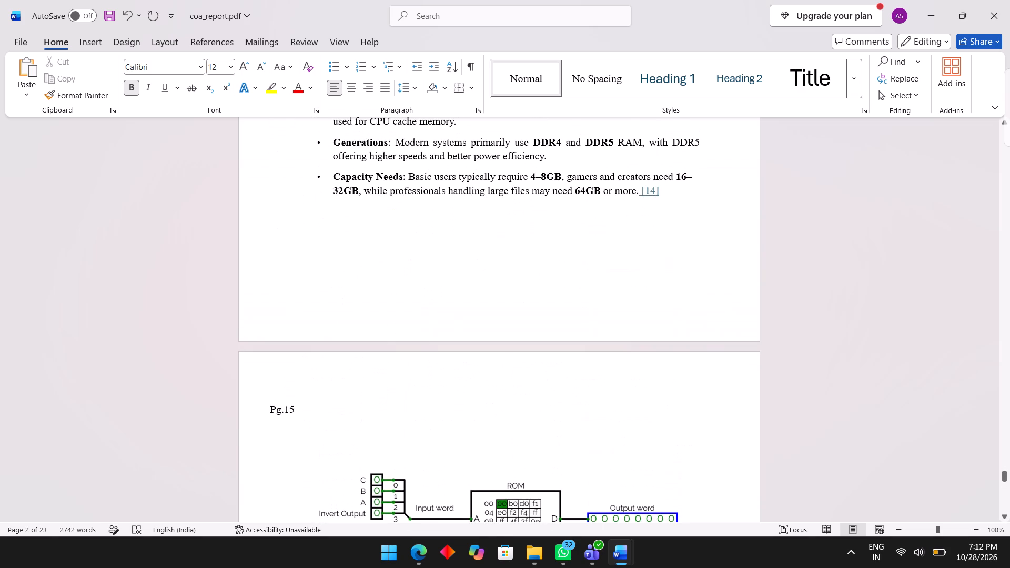
Print the report to a PDF in Downloads, named with COA, the student's name, the branch AI and the roll number.
key("ctrl+s")
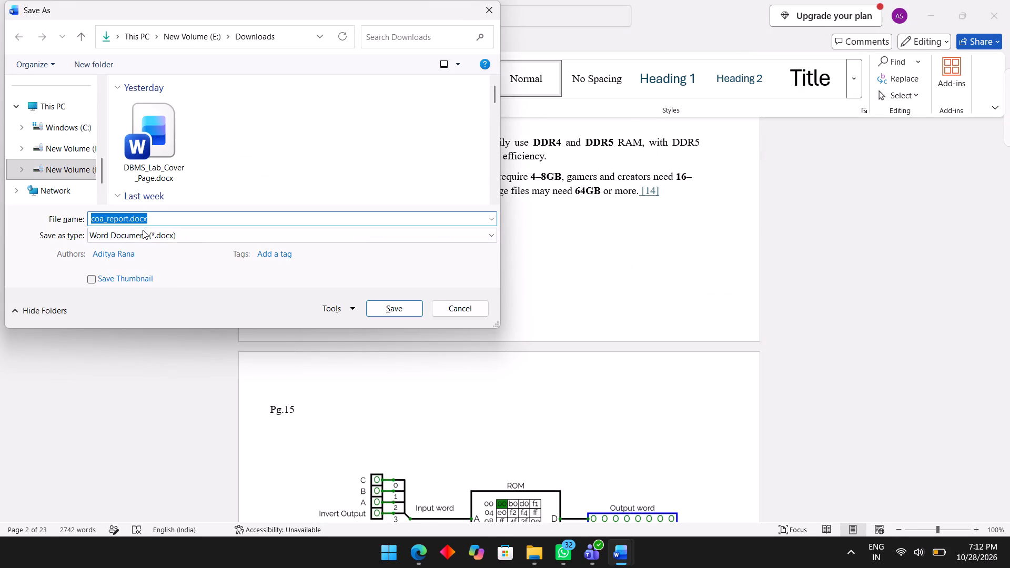
left_click(495, 15)
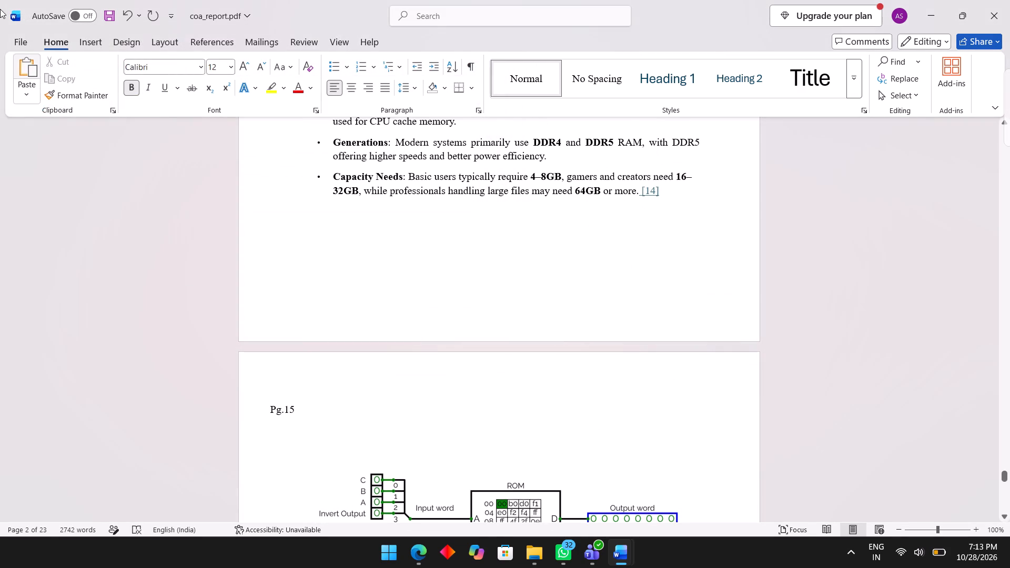
left_click(26, 43)
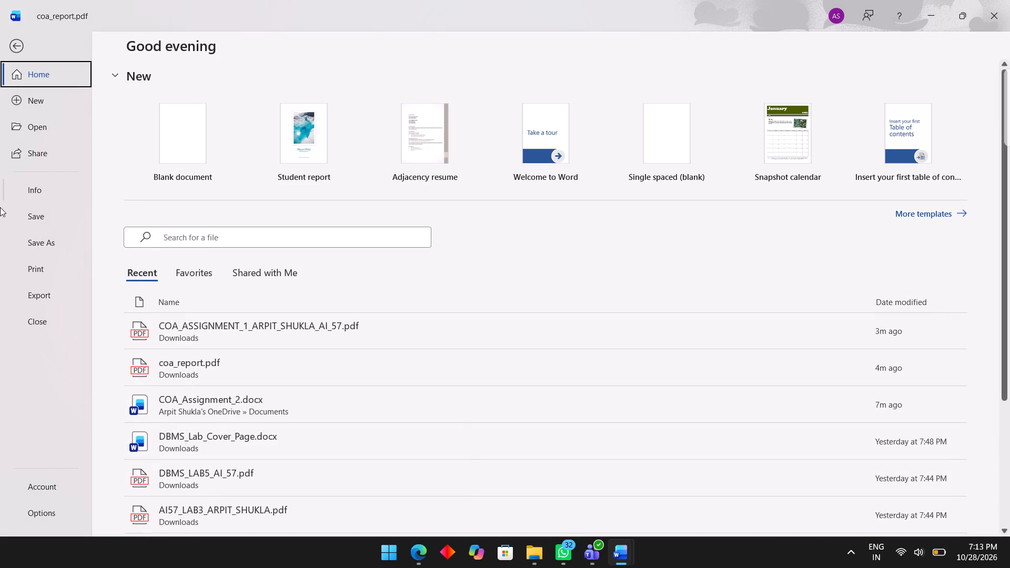
left_click(29, 269)
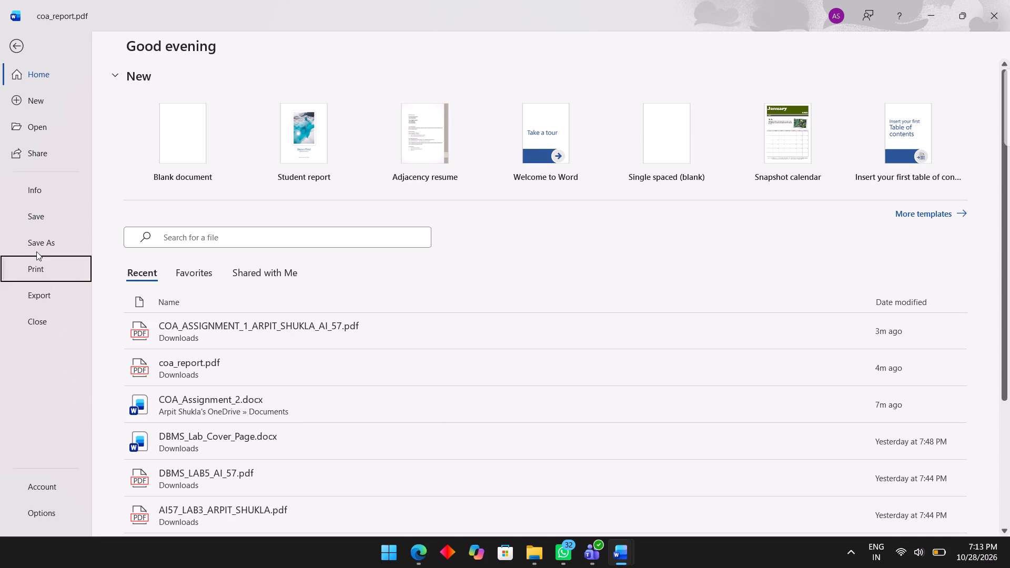
left_click(31, 269)
left_click(158, 107)
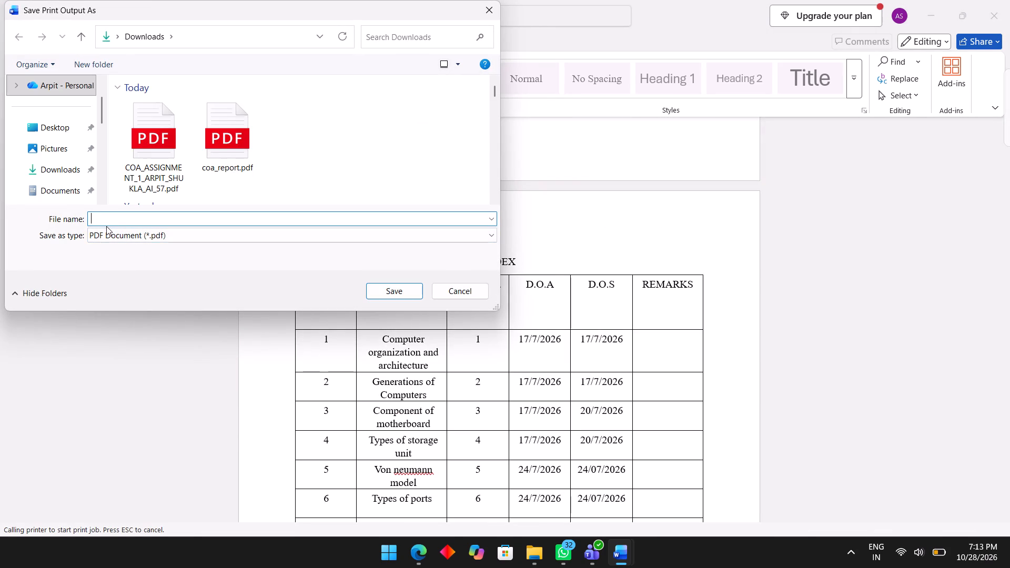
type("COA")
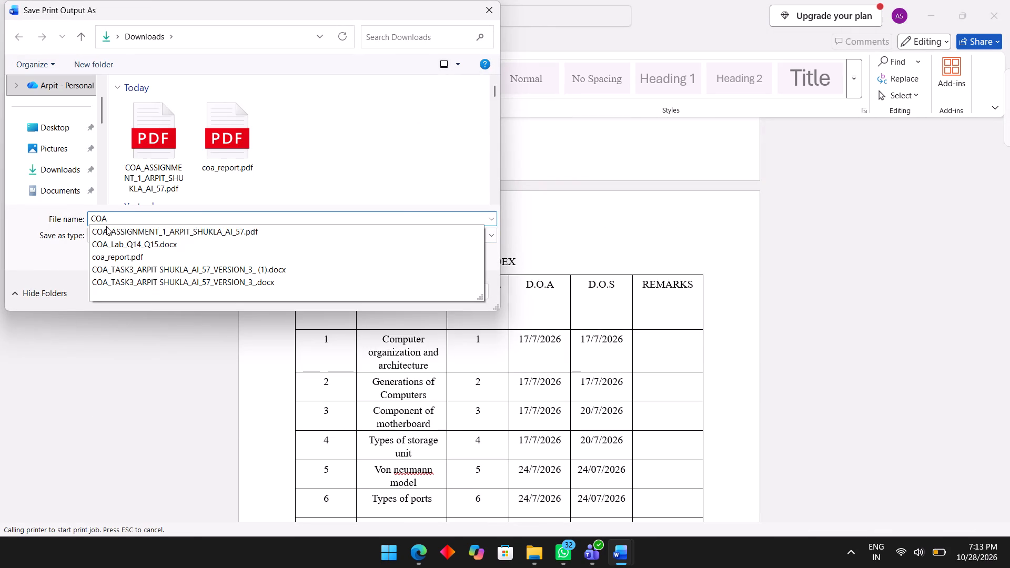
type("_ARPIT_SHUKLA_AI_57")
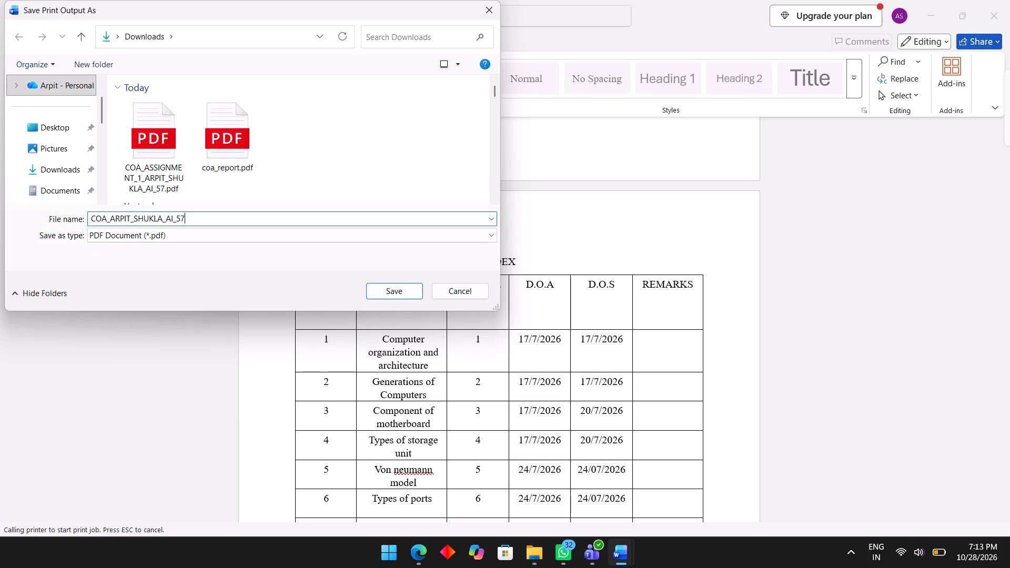
left_click(381, 296)
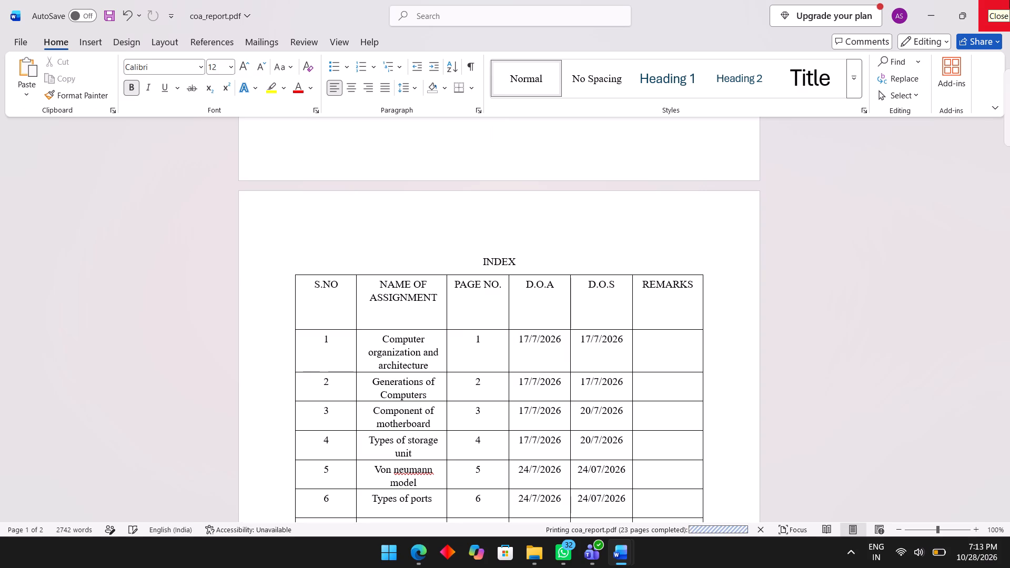
Set the D.O.A of the Computer organization and architecture row in the index table to 20/7/2026.
scroll(472, 360, "down", 3)
scroll(472, 360, "up", 1)
scroll(472, 360, "down", 10)
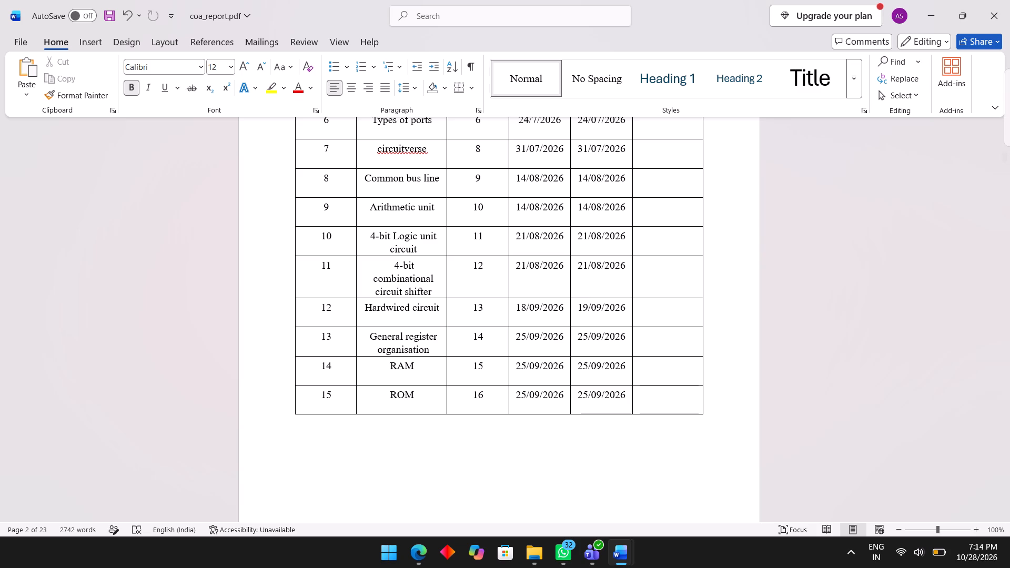
scroll(719, 278, "up", 5)
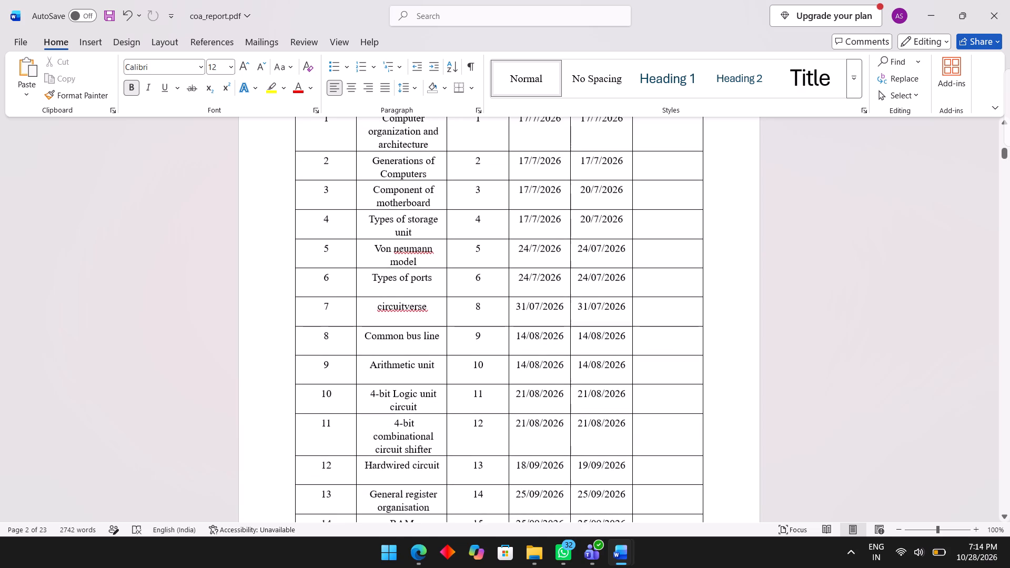
scroll(690, 285, "up", 1)
scroll(500, 257, "up", 3)
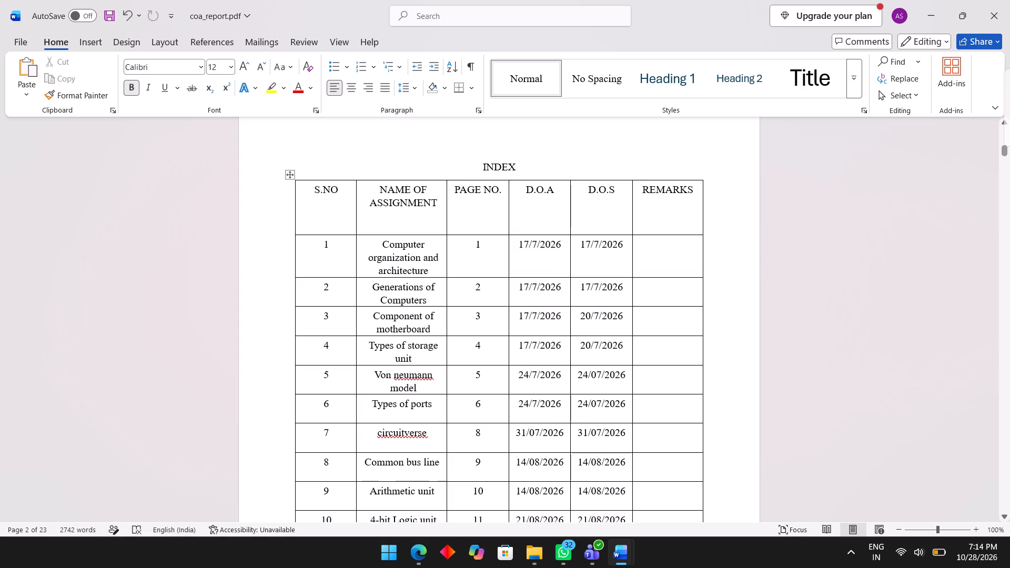
left_click(524, 247)
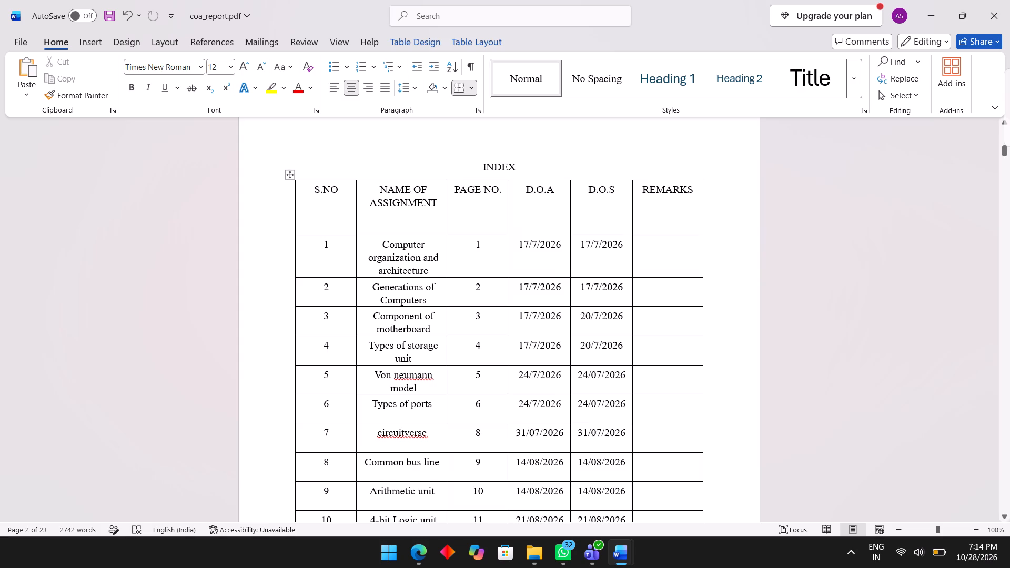
key("BackSpace")
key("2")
key("Right")
key("BackSpace")
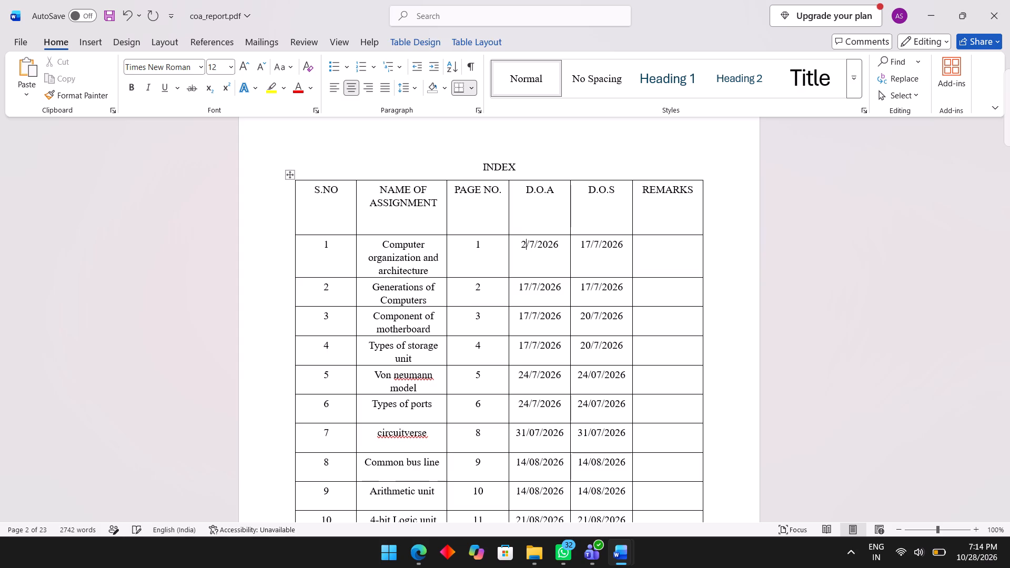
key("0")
Set the D.O.S of the Computer organization and architecture row in the index table to 20/7/2026.
key("Right")
key("Right")
key("Right")
key("Right")
key("Right")
key("Right")
key("Right")
key("Right")
key("Right")
key("Right")
key("Right")
key("BackSpace")
key("BackSpace")
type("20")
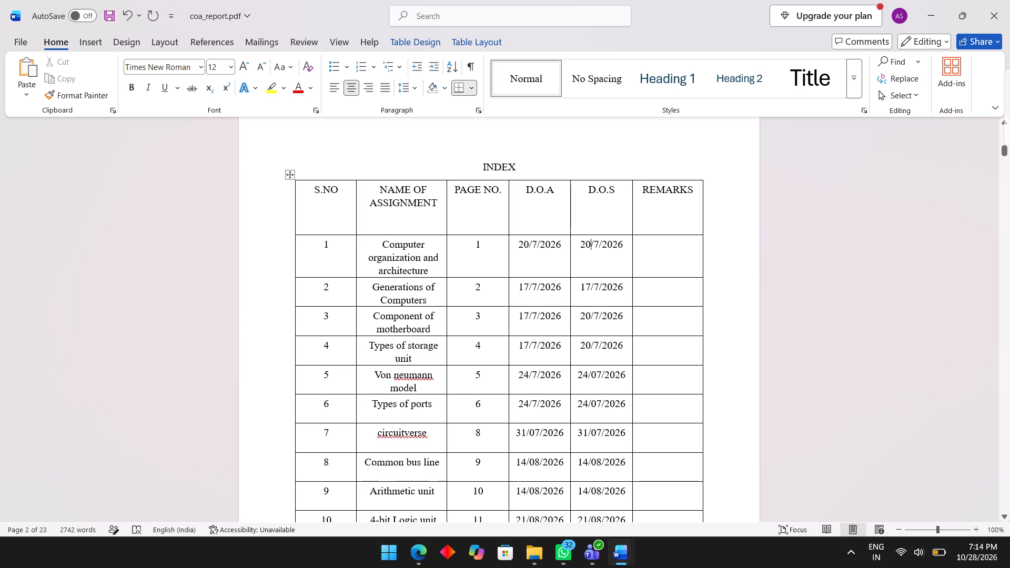
Copy the 20/7/2026 date from index row 1 over row 2's D.O.A and D.O.S and row 3's D.O.A.
left_click_drag(518, 246, 519, 246)
left_click_drag(519, 246, 554, 249)
key("ctrl+c")
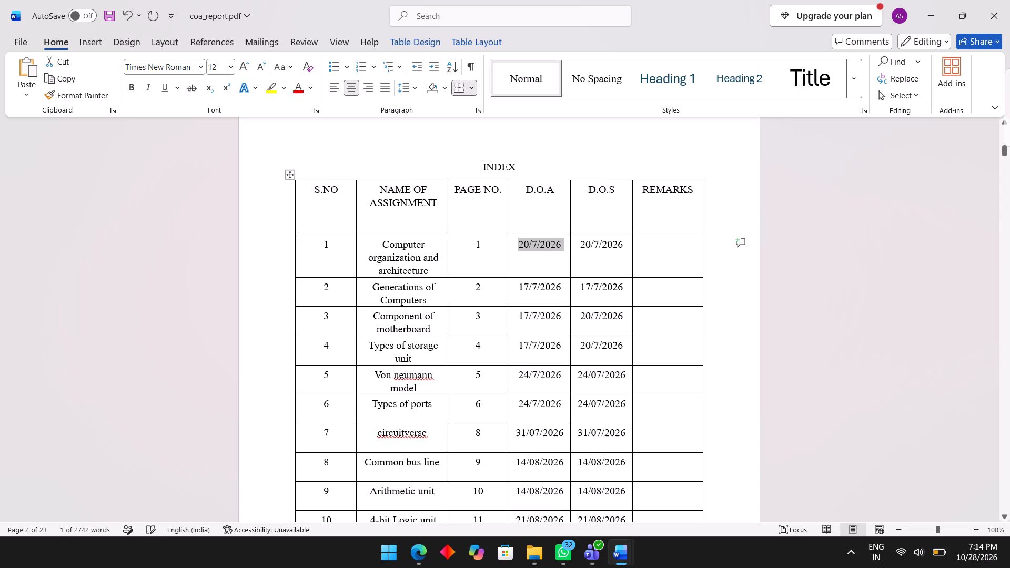
left_click_drag(520, 285, 555, 288)
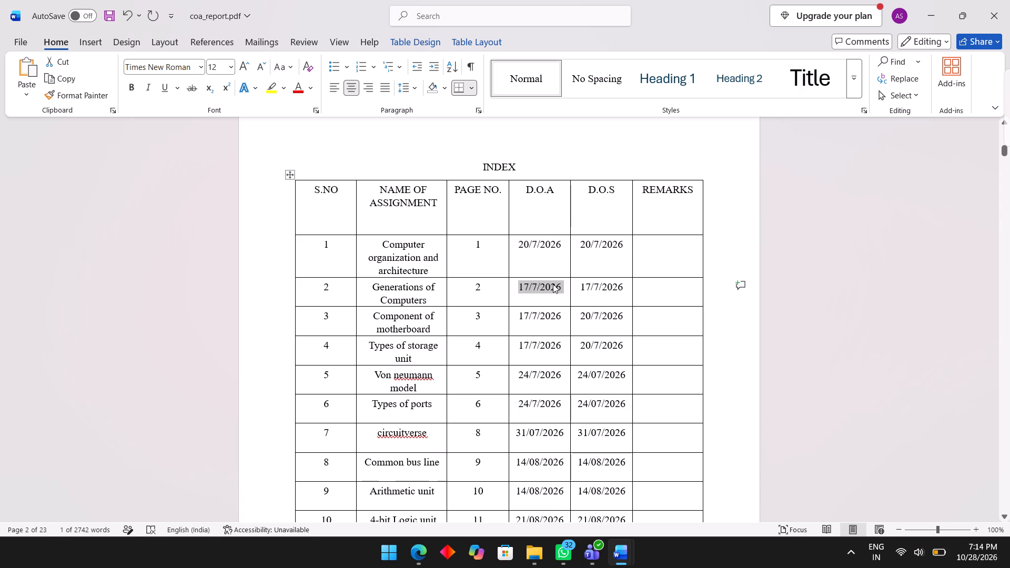
key("ctrl+v")
left_click_drag(581, 286, 625, 286)
key("ctrl+v")
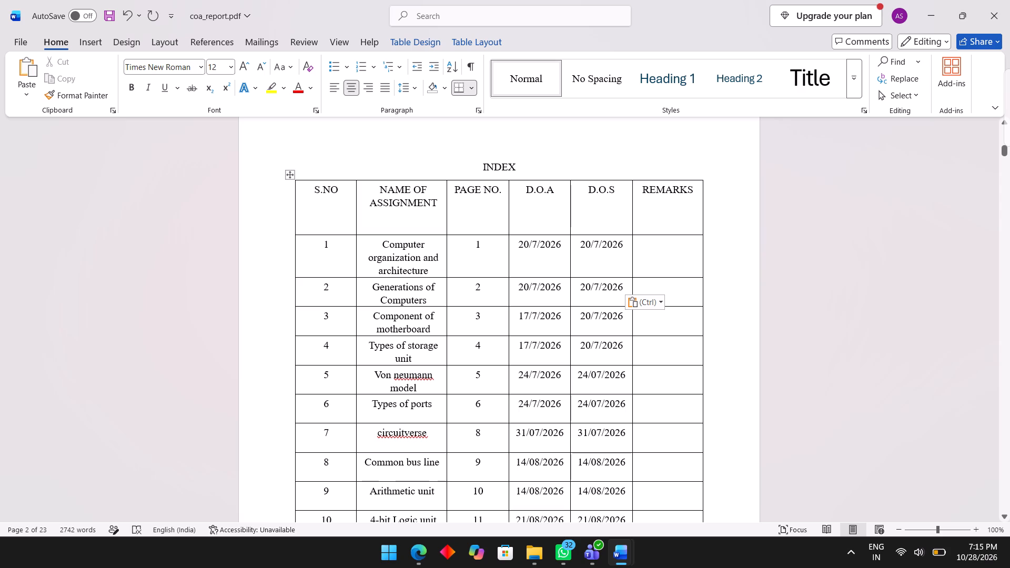
left_click_drag(518, 318, 556, 318)
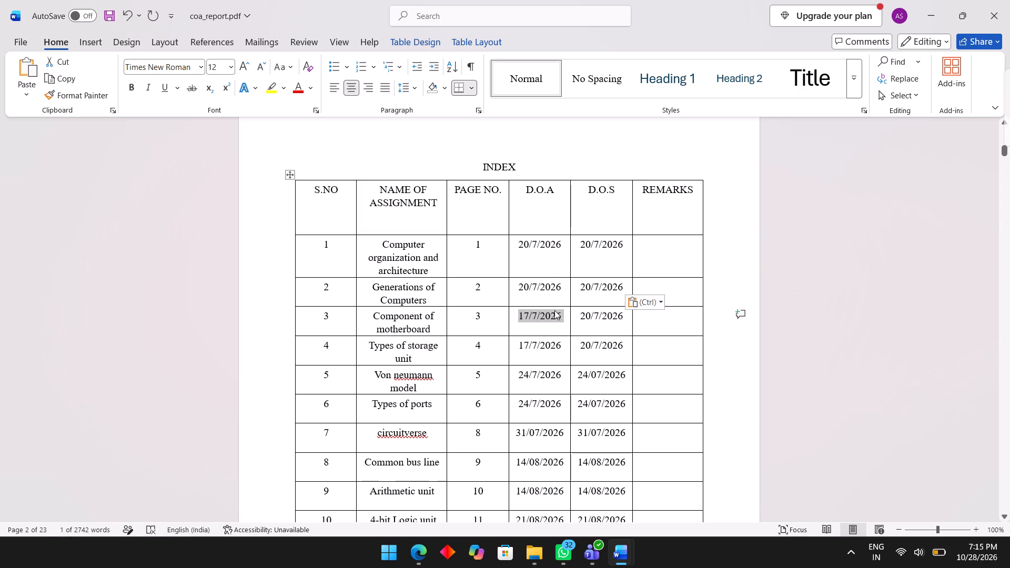
key("ctrl+v")
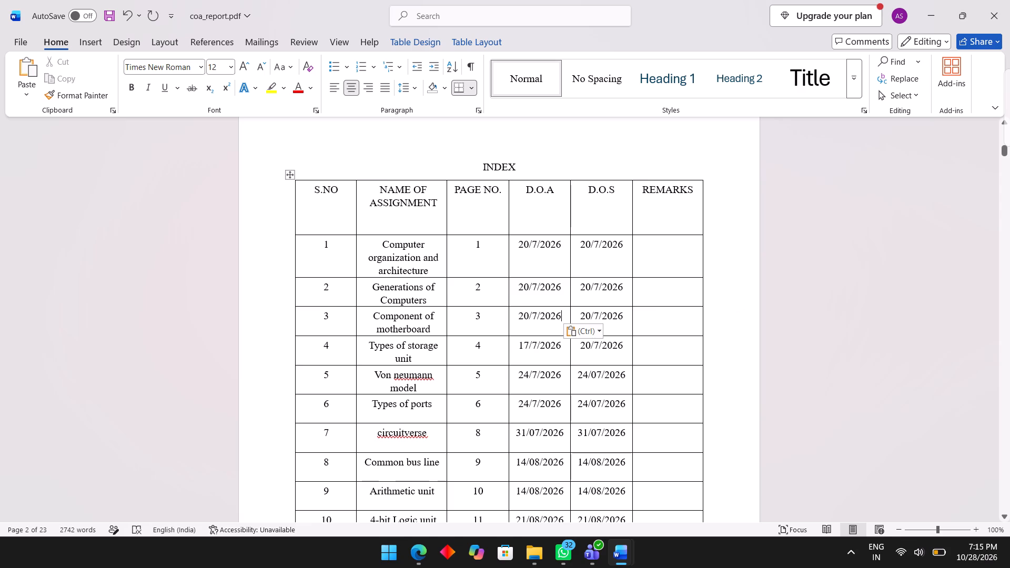
Paste the copied 20/7/2026 date over the D.O.A of the Types of storage unit row in the index table.
scroll(526, 307, "down", 4)
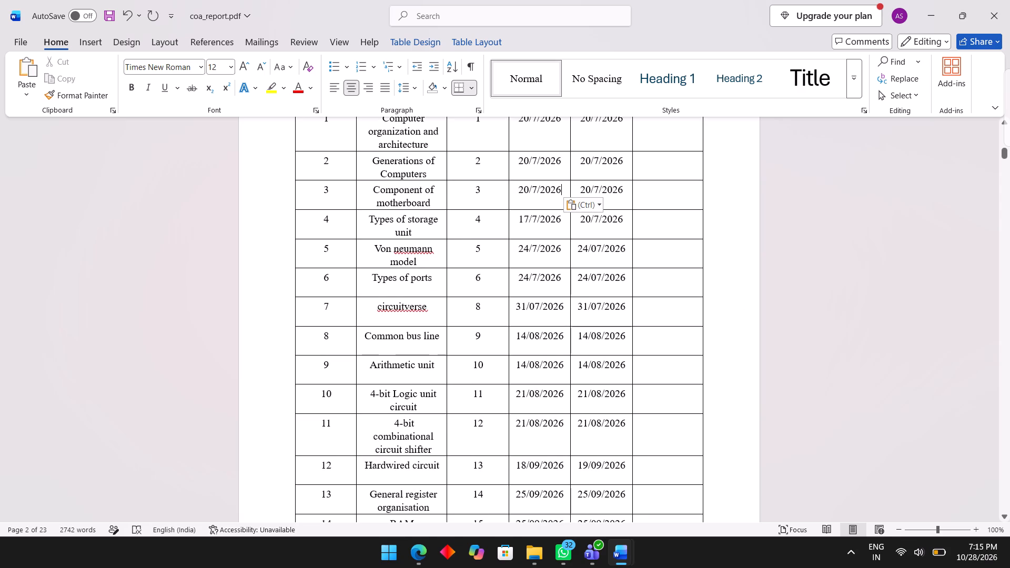
scroll(526, 221, "up", 3)
scroll(526, 221, "down", 2)
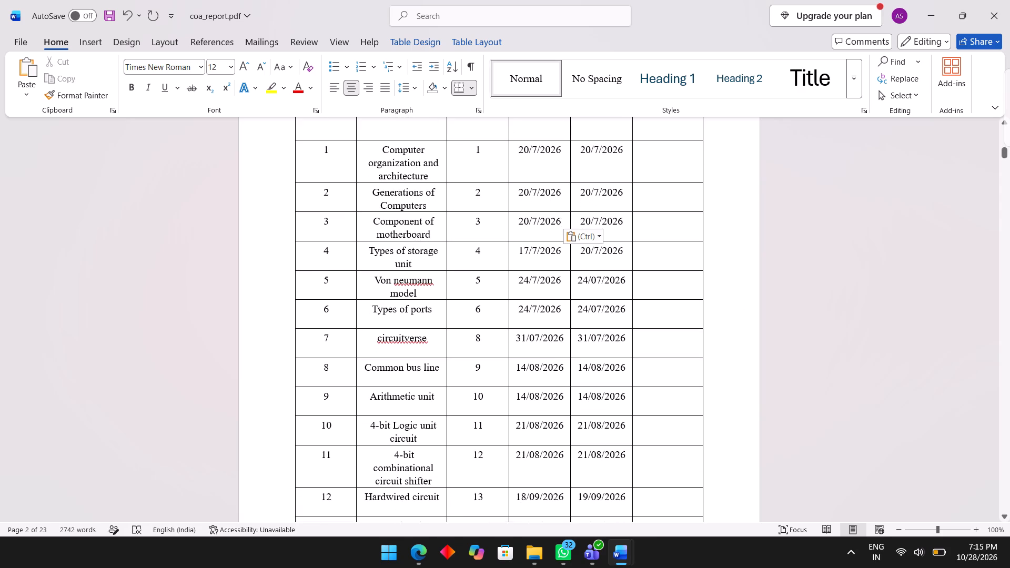
left_click_drag(516, 251, 583, 258)
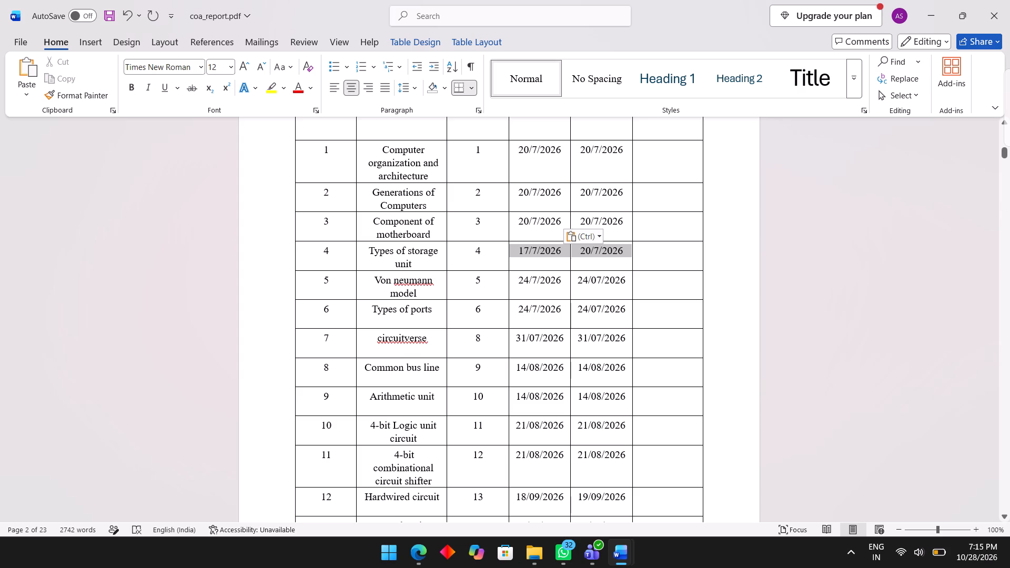
left_click_drag(583, 258, 562, 251)
key("ctrl+v")
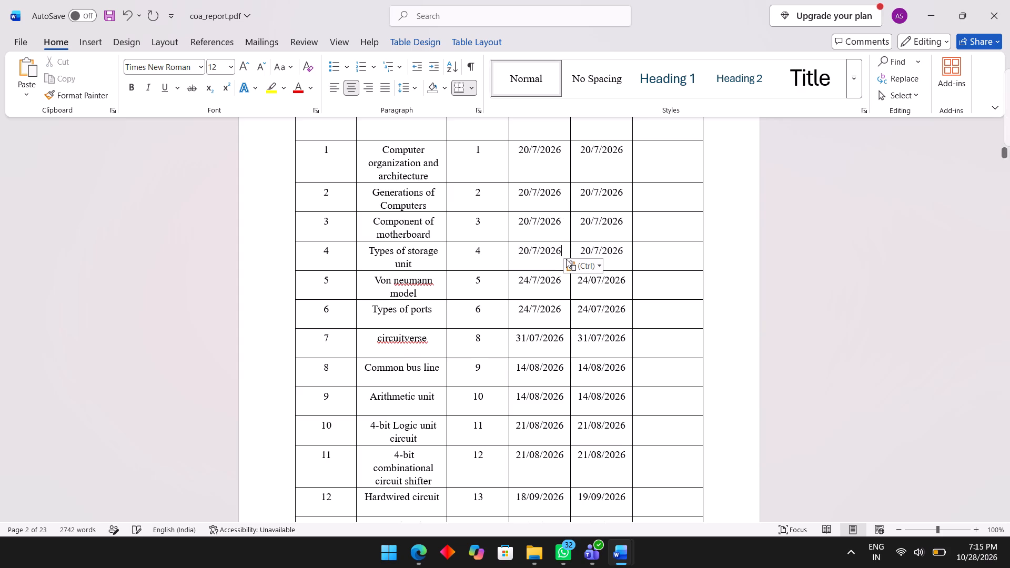
Set the D.O.A of the Von neumann model row in the index table to 27/7/2026.
scroll(566, 259, "down", 2)
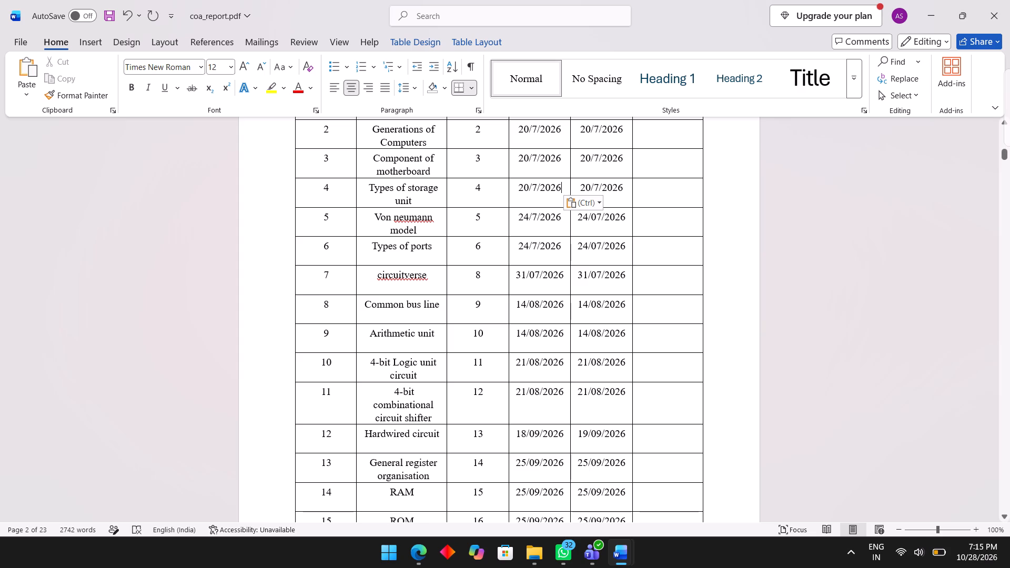
left_click(529, 216)
key("BackSpace")
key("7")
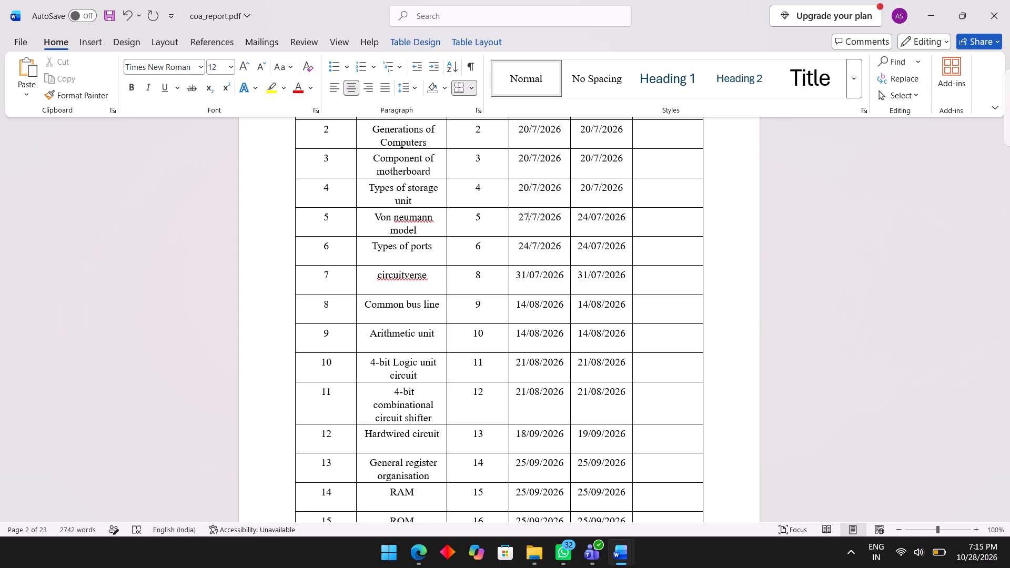
Set the D.O.S of the Von neumann model row in the index table to 27/07/2026.
key("Right")
key("Right")
key("Right")
key("Right")
key("Right")
key("Right")
key("Right")
key("Right")
key("Right")
key("Right")
key("Right")
key("BackSpace")
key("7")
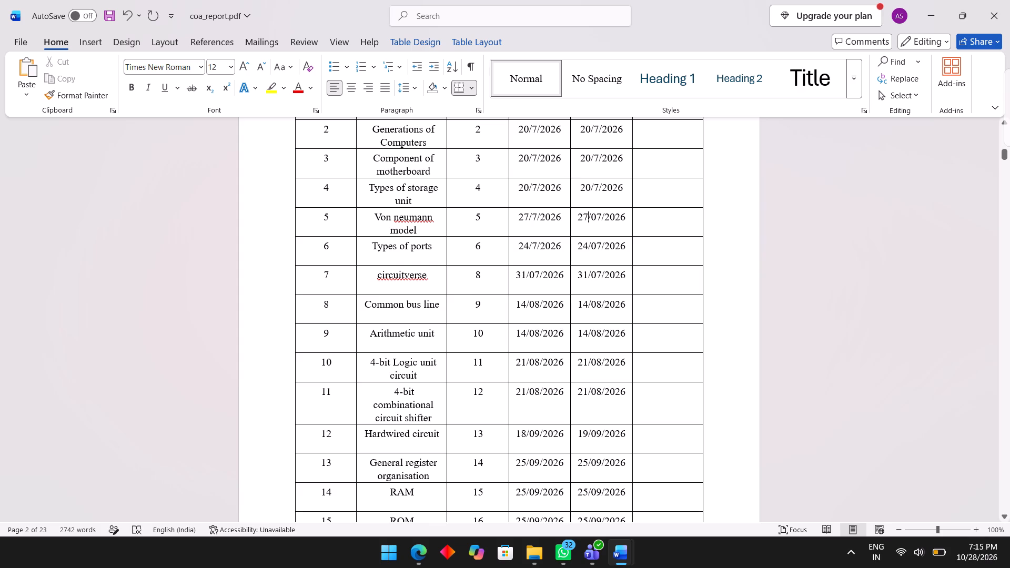
Copy the 27/7/2026 D.O.A from index row 5 over both the D.O.A and D.O.S of the Types of ports row.
left_click_drag(518, 219, 549, 219)
key("ctrl+c")
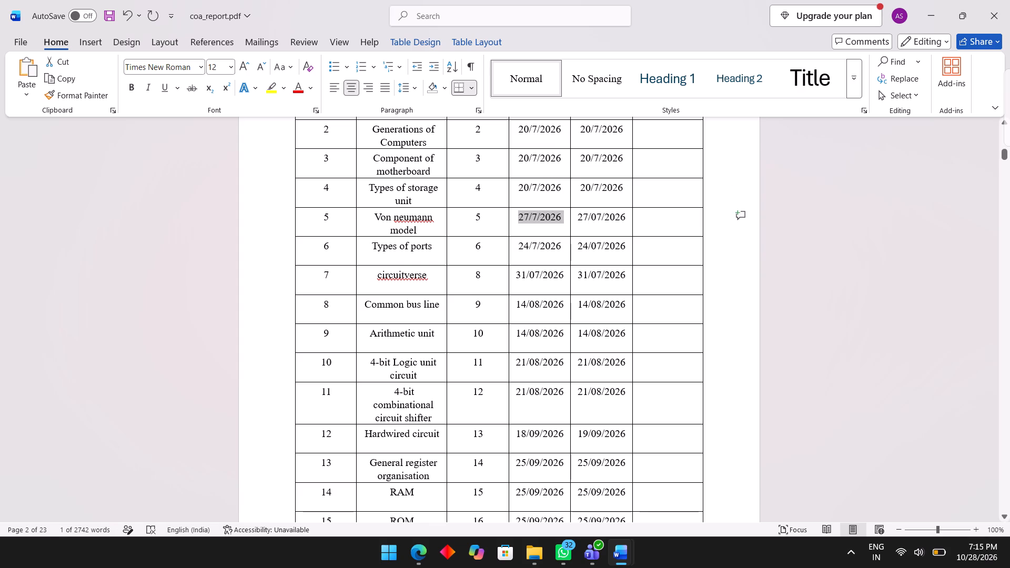
double_click(520, 245)
double_click(520, 245)
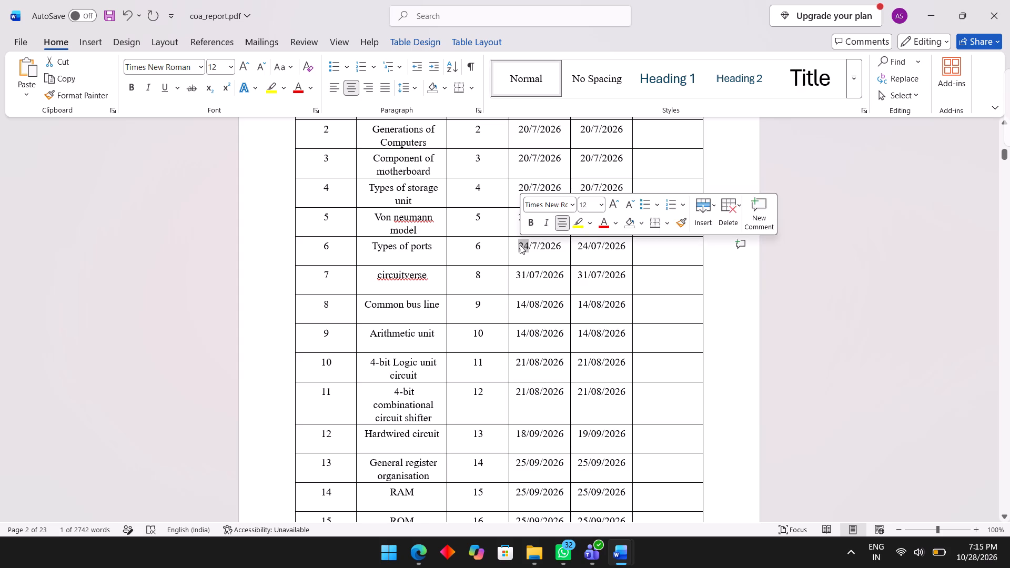
right_click(520, 245)
left_click(511, 255)
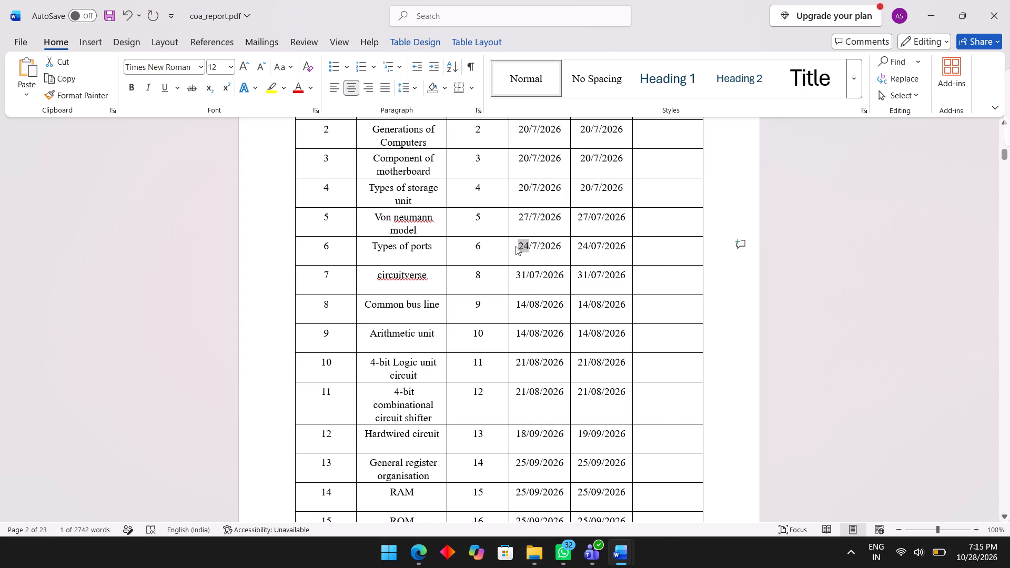
left_click_drag(516, 245, 540, 245)
left_click_drag(563, 245, 538, 242)
left_click_drag(538, 242, 514, 239)
key("ctrl+v")
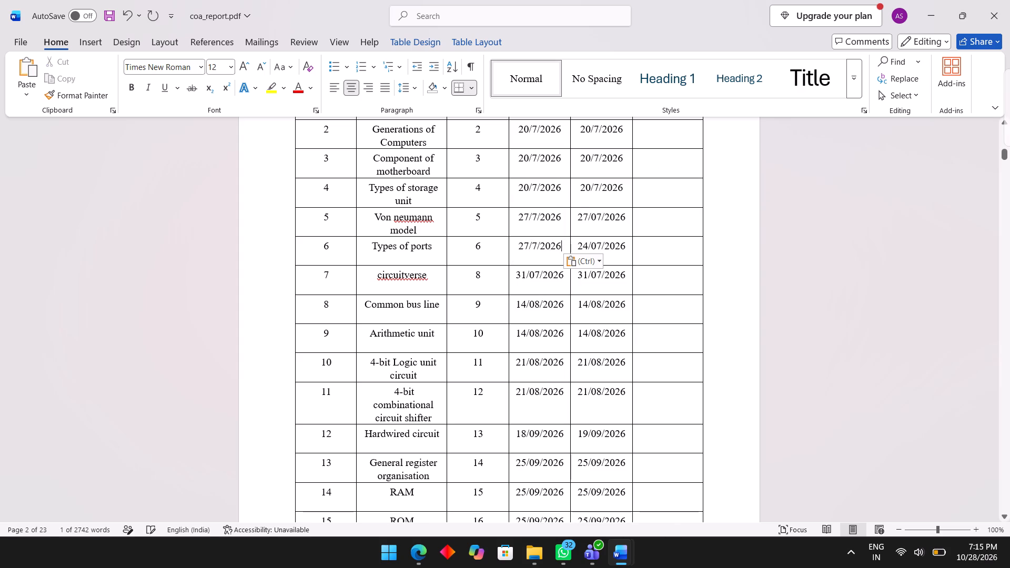
left_click_drag(579, 245, 611, 248)
key("ctrl+v")
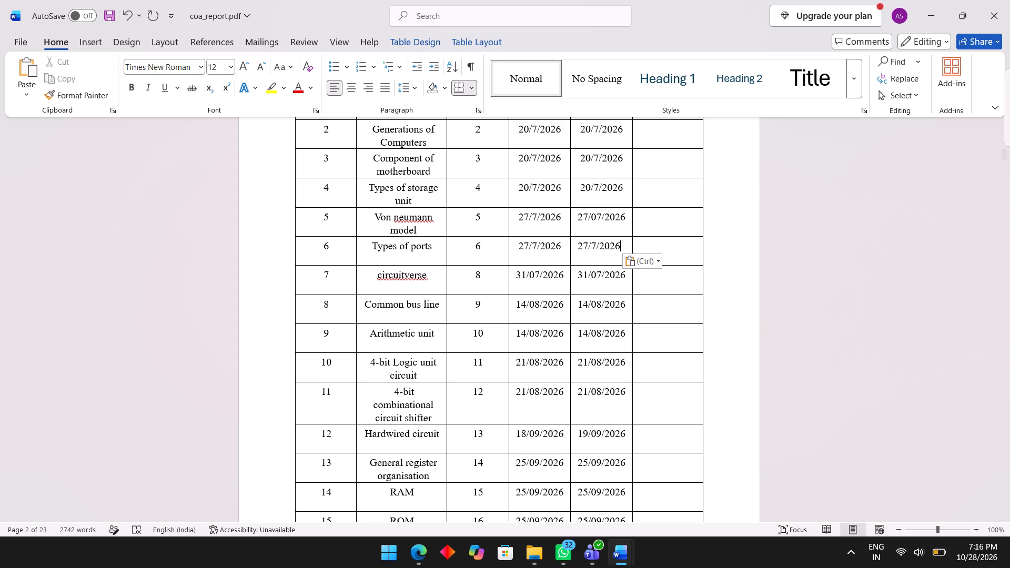
Review the D.O.A and D.O.S dates across the rows of the index table.
scroll(511, 304, "down", 1)
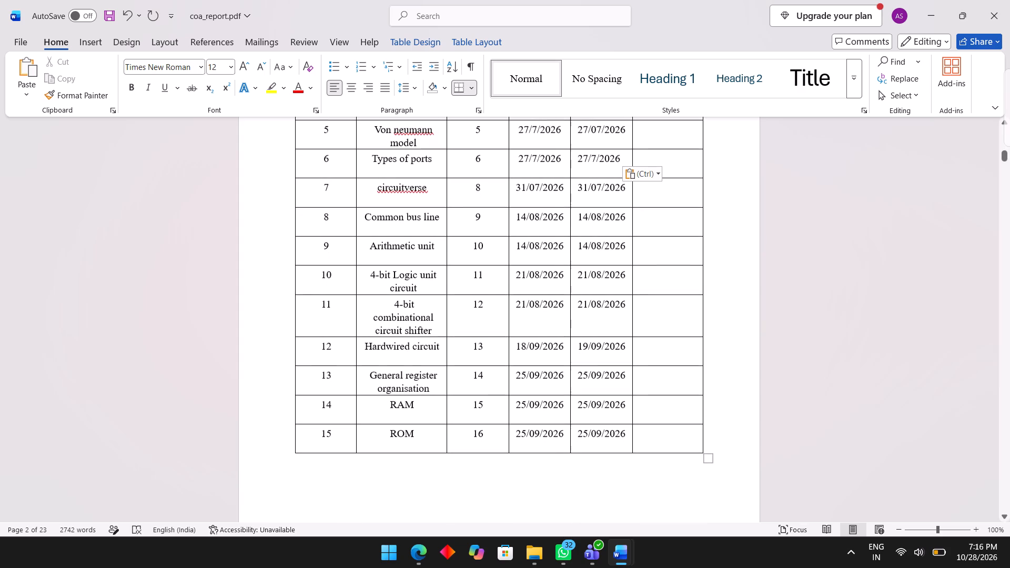
scroll(511, 304, "down", 2)
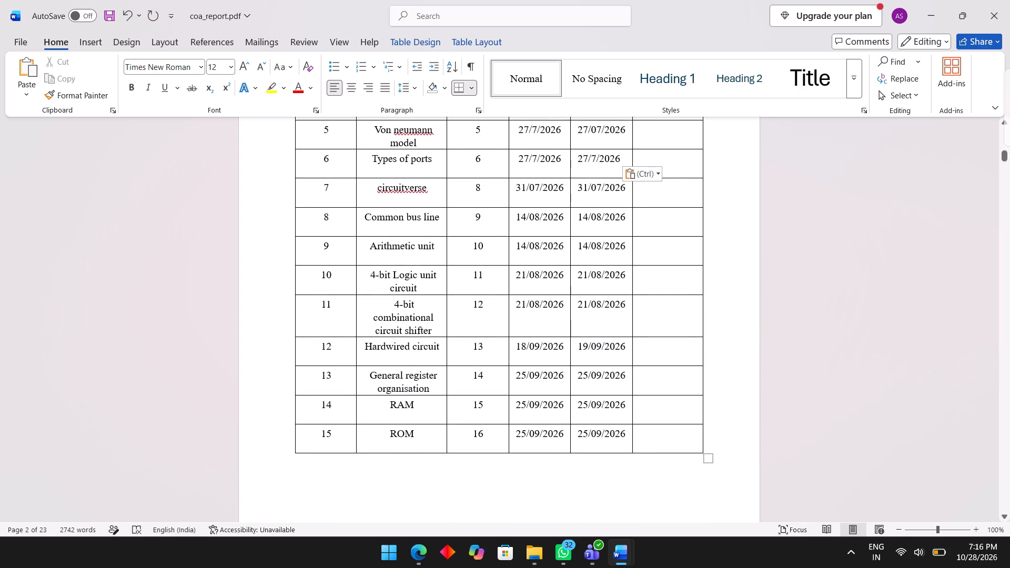
scroll(511, 304, "down", 1)
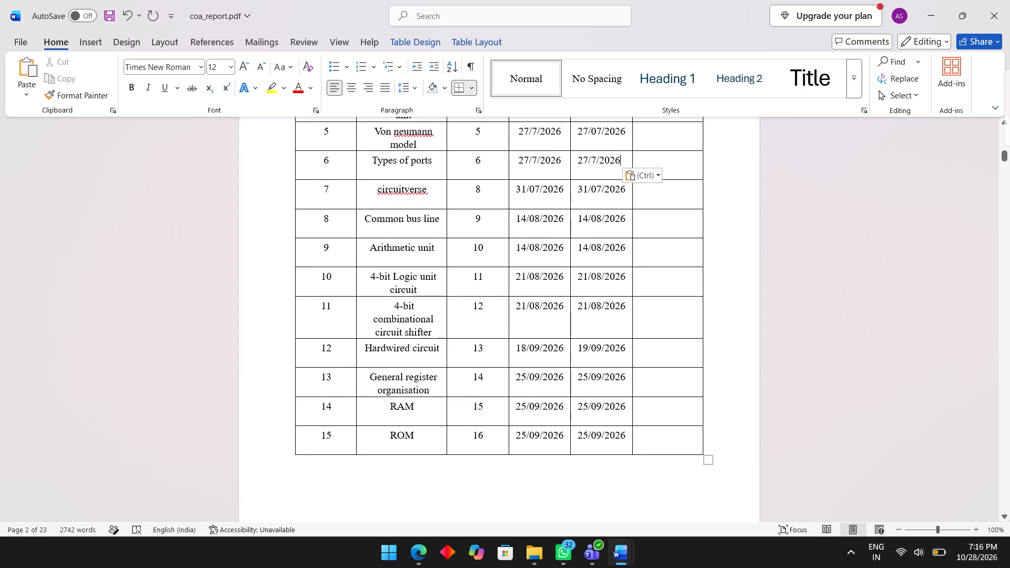
scroll(511, 304, "up", 1)
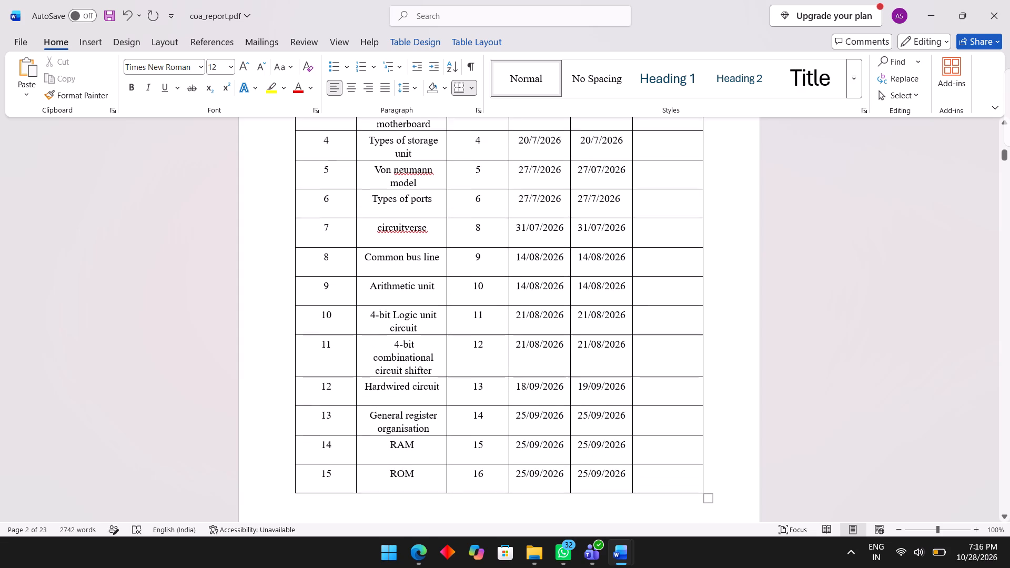
scroll(511, 304, "up", 2)
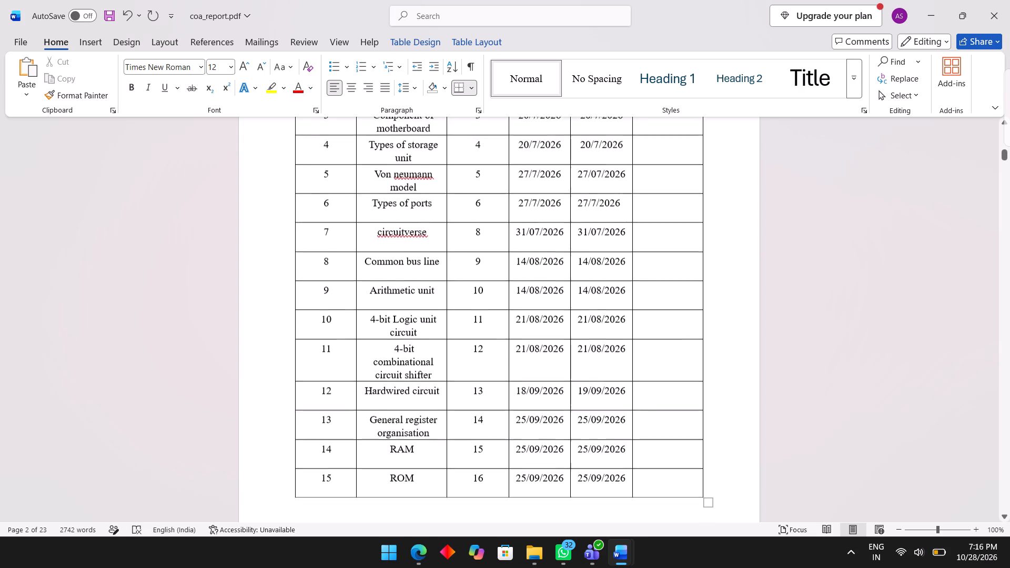
scroll(511, 304, "up", 2)
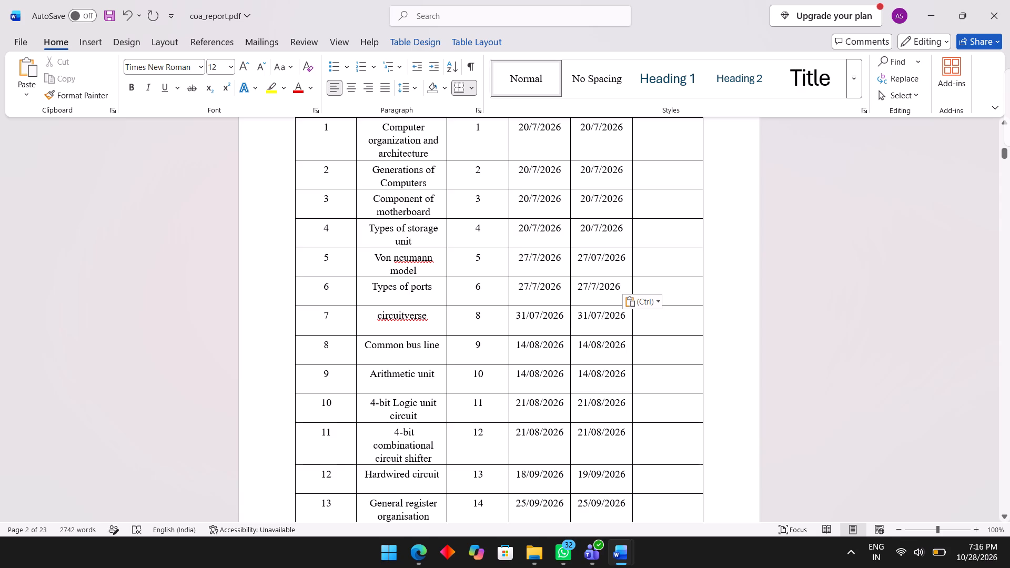
scroll(511, 304, "up", 1)
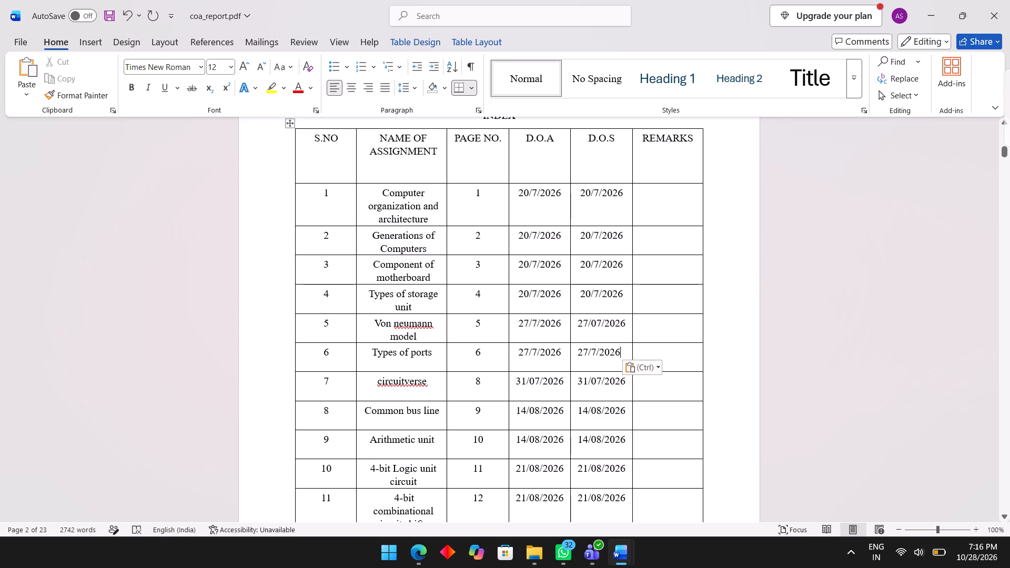
Set both the D.O.A and D.O.S of the circuitverse row in the index table to 3/8/2026.
left_click_drag(519, 379, 561, 379)
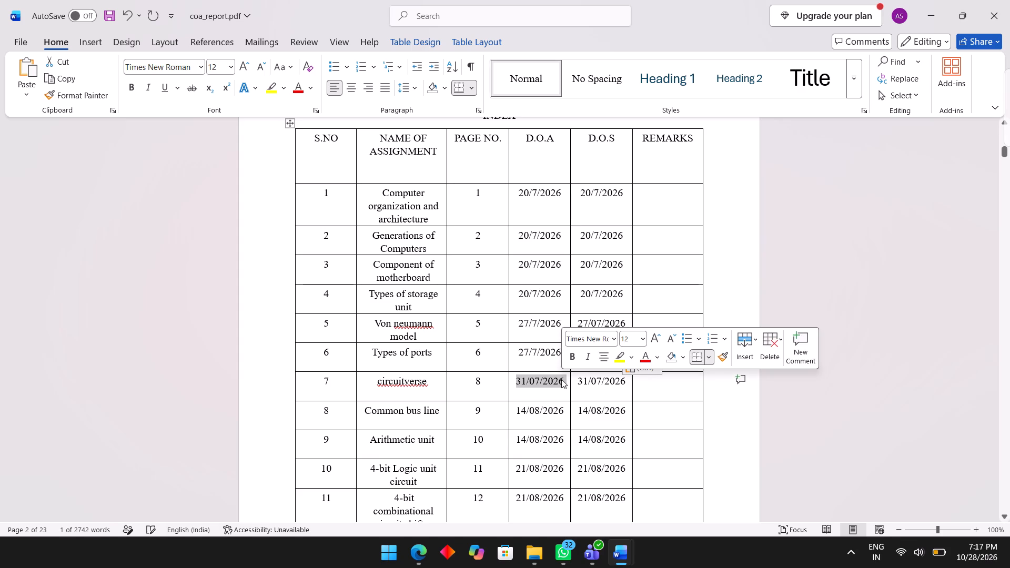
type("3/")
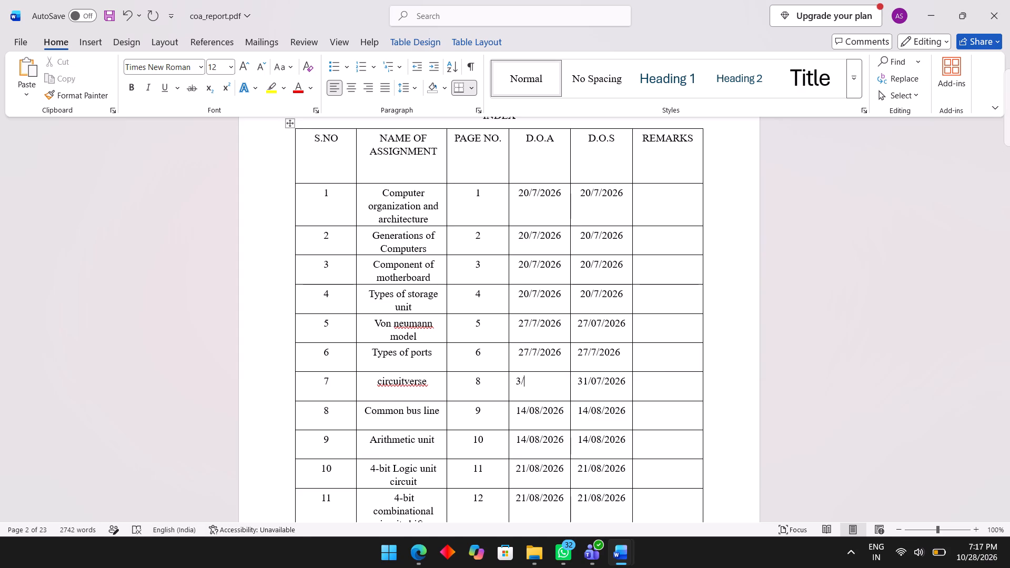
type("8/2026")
left_click_drag(517, 382, 536, 381)
left_click_drag(536, 381, 559, 380)
key("ctrl+c")
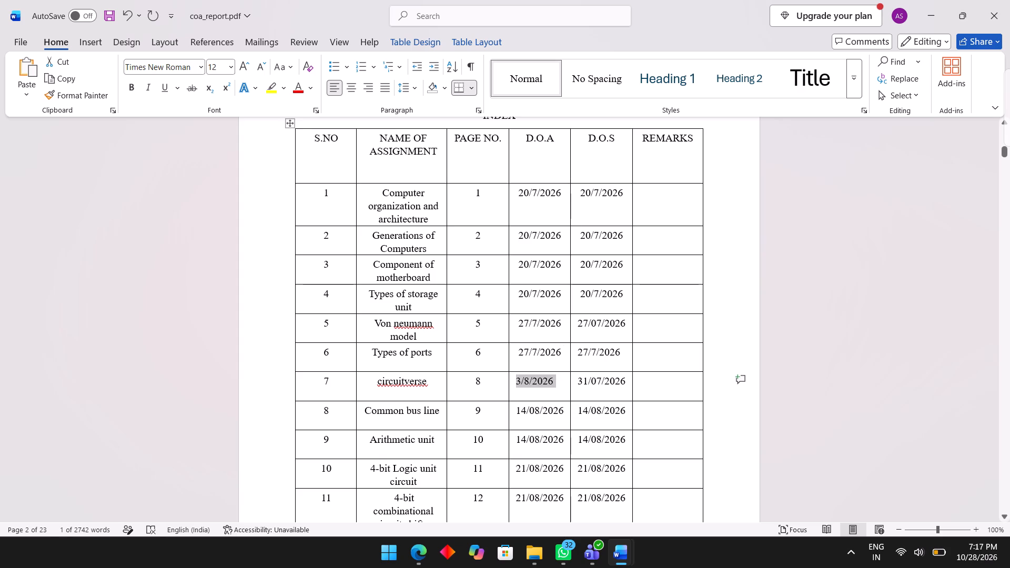
left_click_drag(573, 379, 580, 380)
key("ctrl+v")
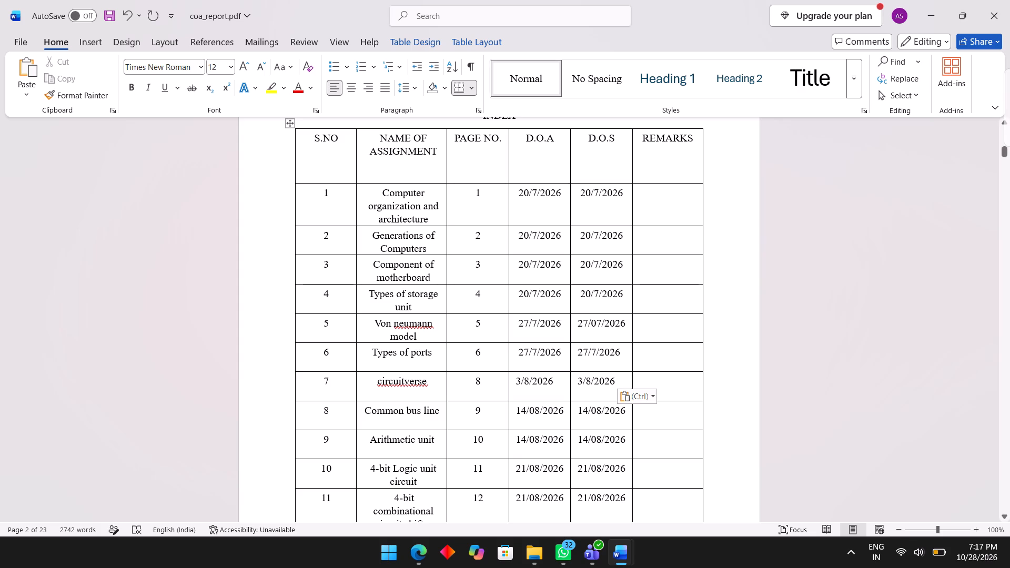
Set both the D.O.A and D.O.S of the Common bus line row in the index table to 10/08/2026.
left_click(521, 413)
key("Right")
key("BackSpace")
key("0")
left_click_drag(517, 411, 552, 426)
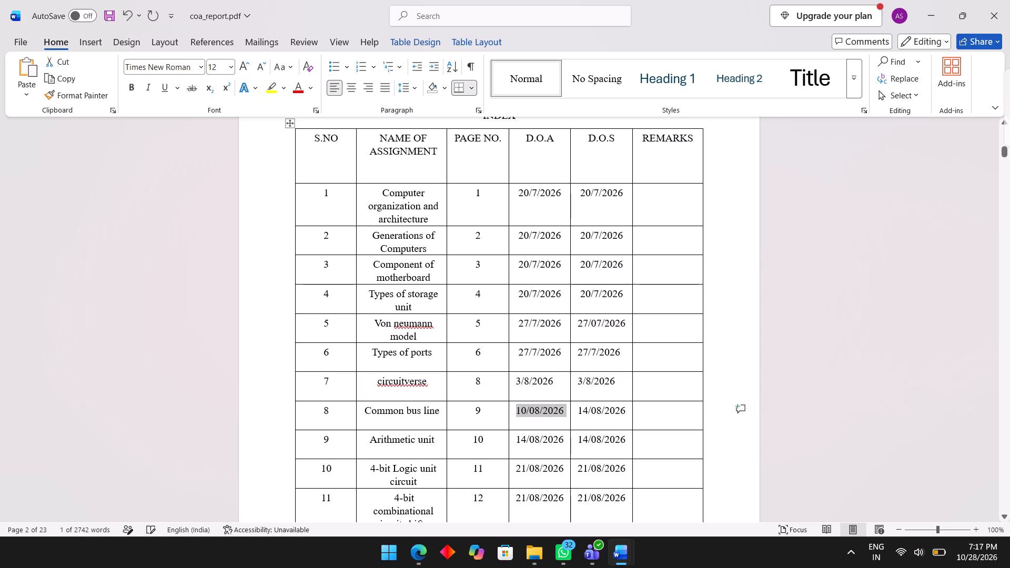
key("ctrl+c")
left_click_drag(580, 411, 610, 415)
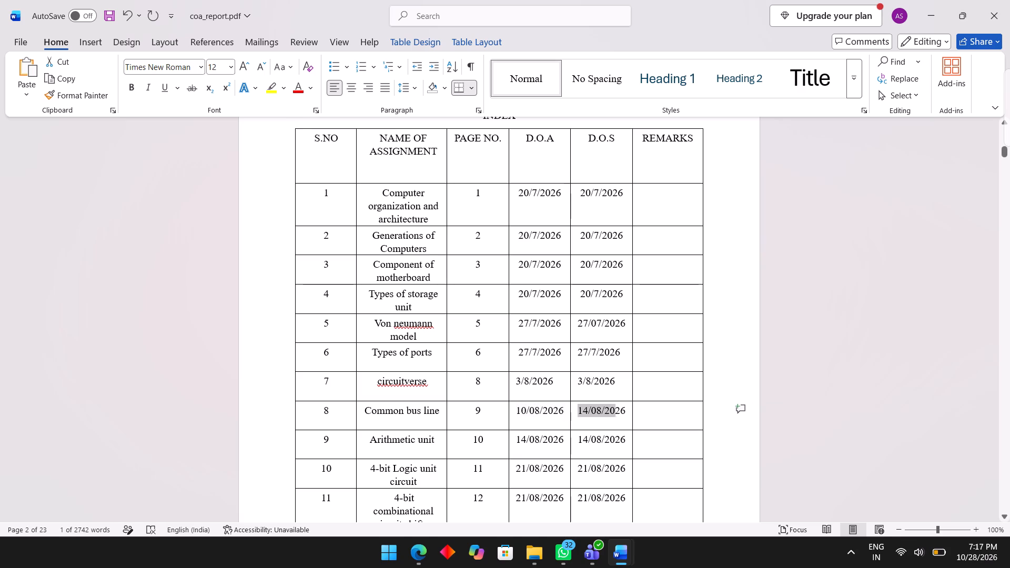
left_click_drag(610, 415, 624, 416)
key("ctrl+v")
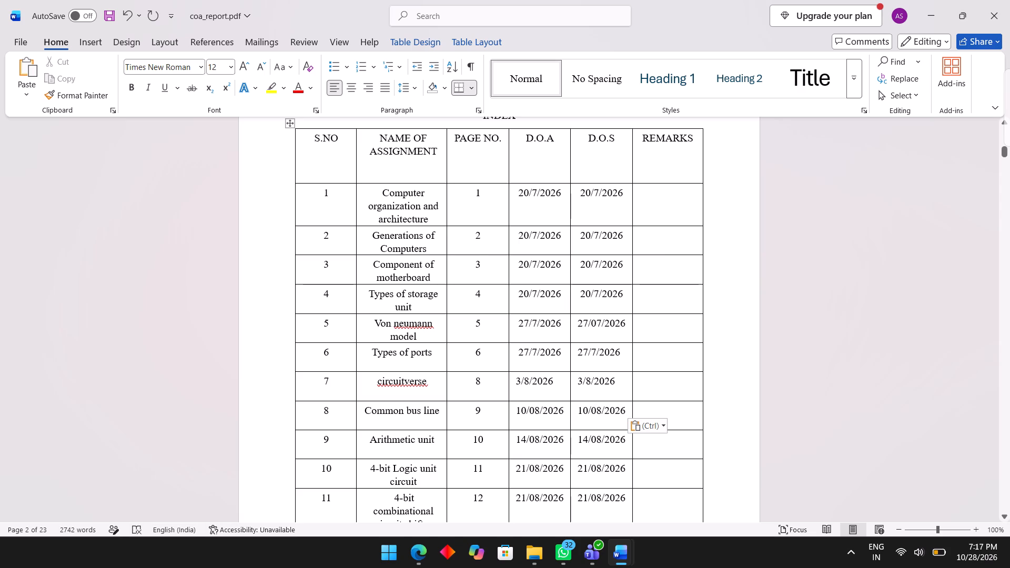
Paste the copied 10/08/2026 over both the D.O.A and D.O.S of the Arithmetic unit row in the index table.
scroll(614, 466, "down", 2)
left_click_drag(518, 379, 542, 378)
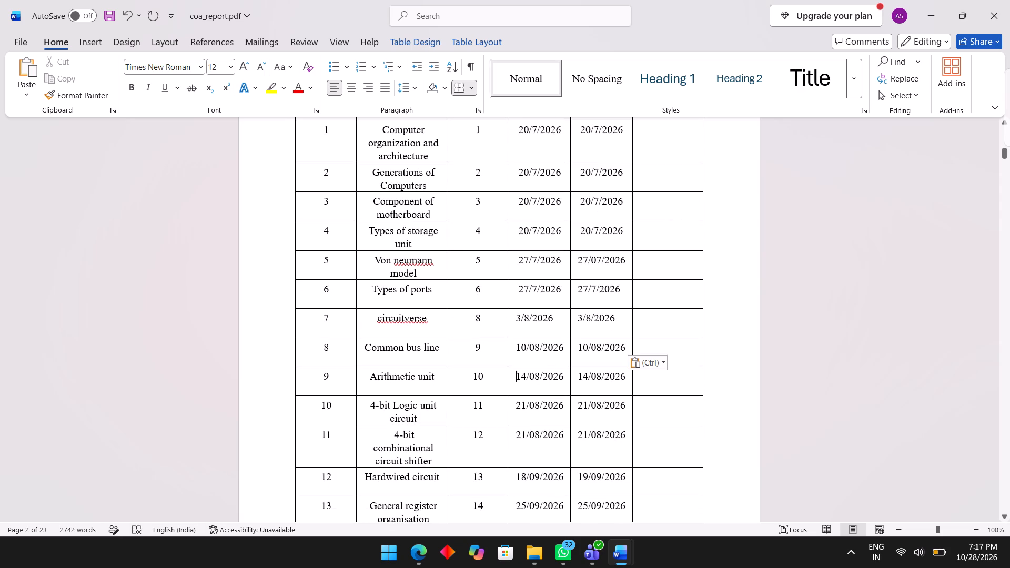
left_click_drag(542, 378, 562, 377)
key("ctrl+v")
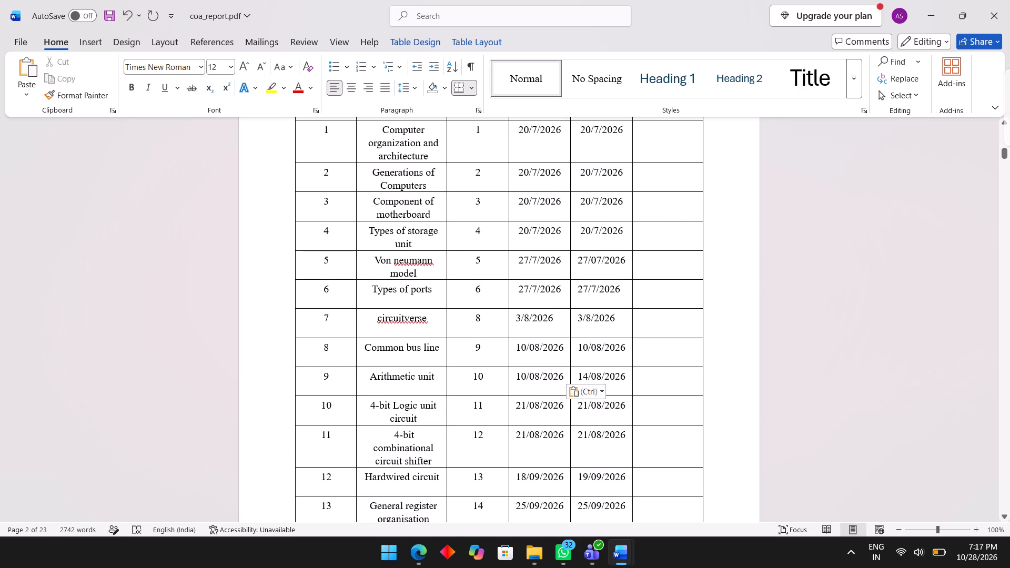
left_click_drag(579, 373, 622, 384)
key("ctrl+v")
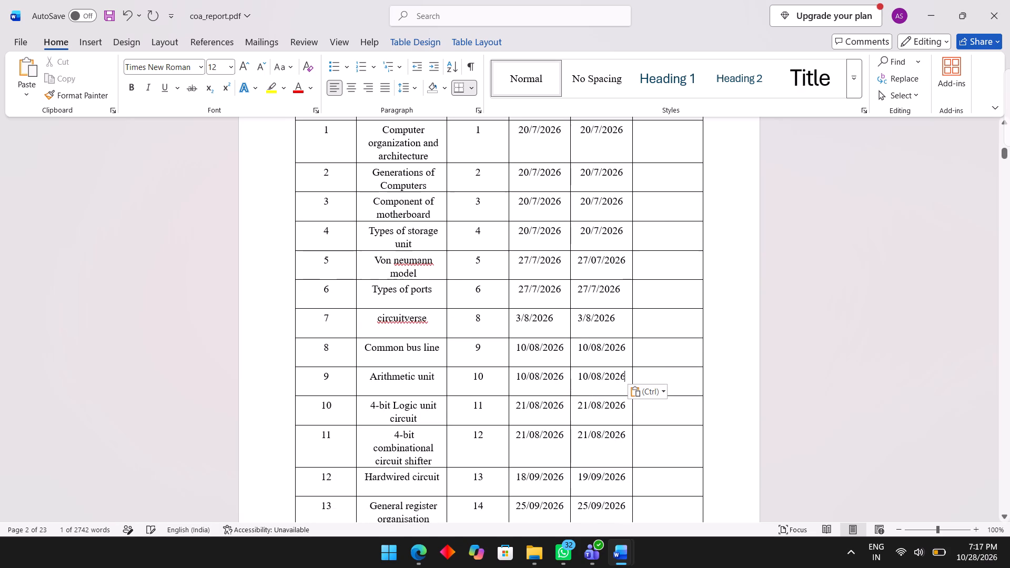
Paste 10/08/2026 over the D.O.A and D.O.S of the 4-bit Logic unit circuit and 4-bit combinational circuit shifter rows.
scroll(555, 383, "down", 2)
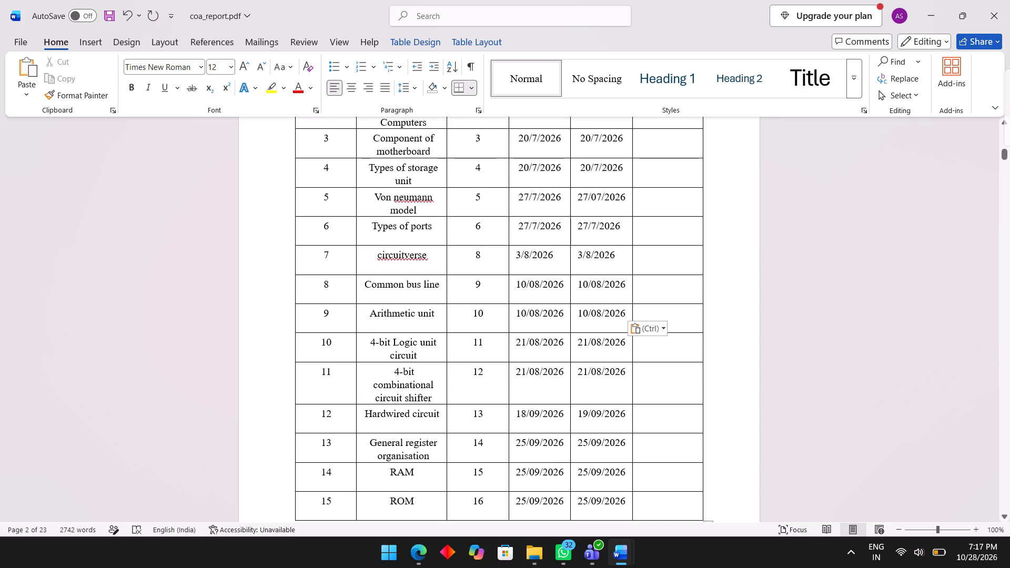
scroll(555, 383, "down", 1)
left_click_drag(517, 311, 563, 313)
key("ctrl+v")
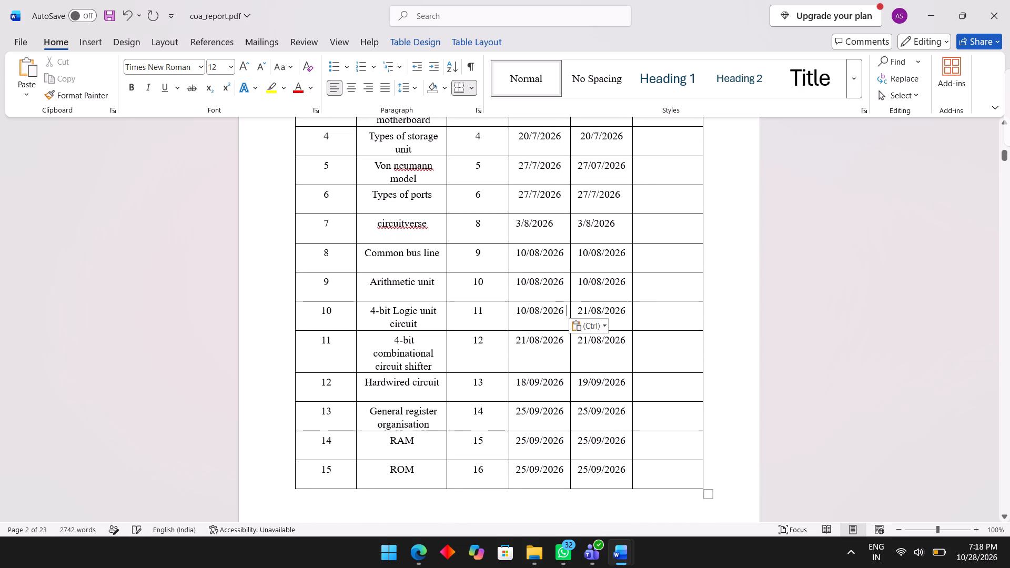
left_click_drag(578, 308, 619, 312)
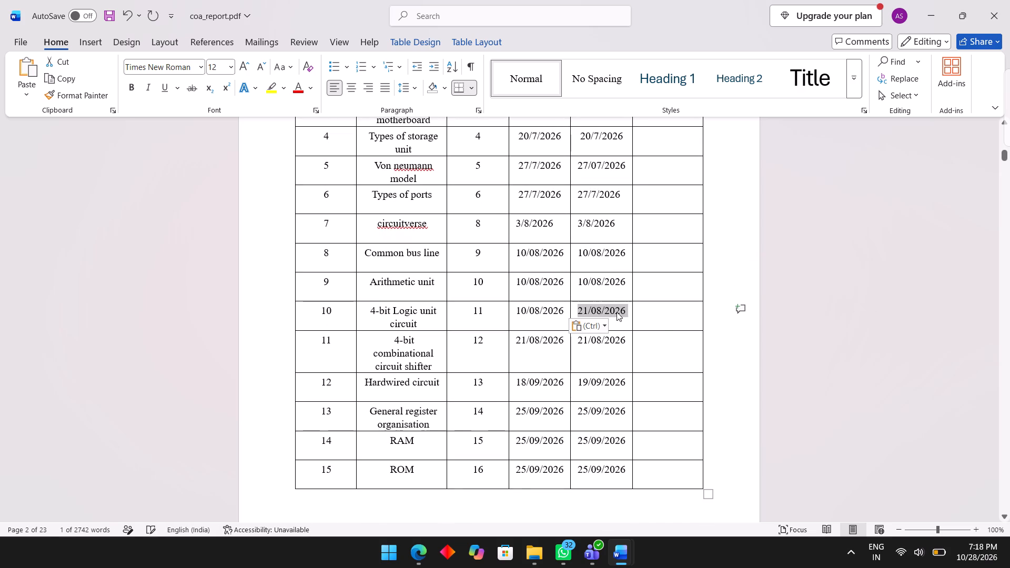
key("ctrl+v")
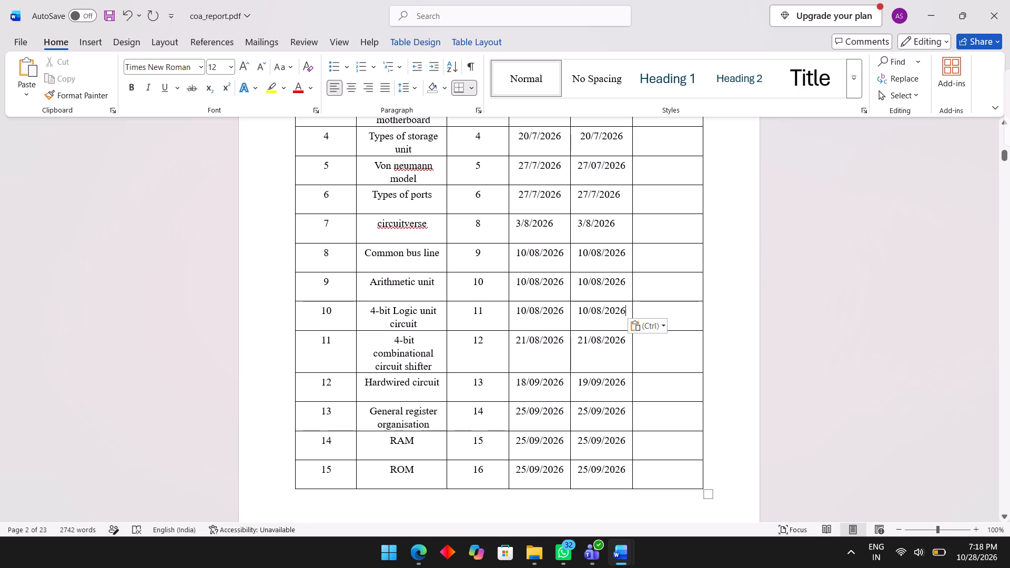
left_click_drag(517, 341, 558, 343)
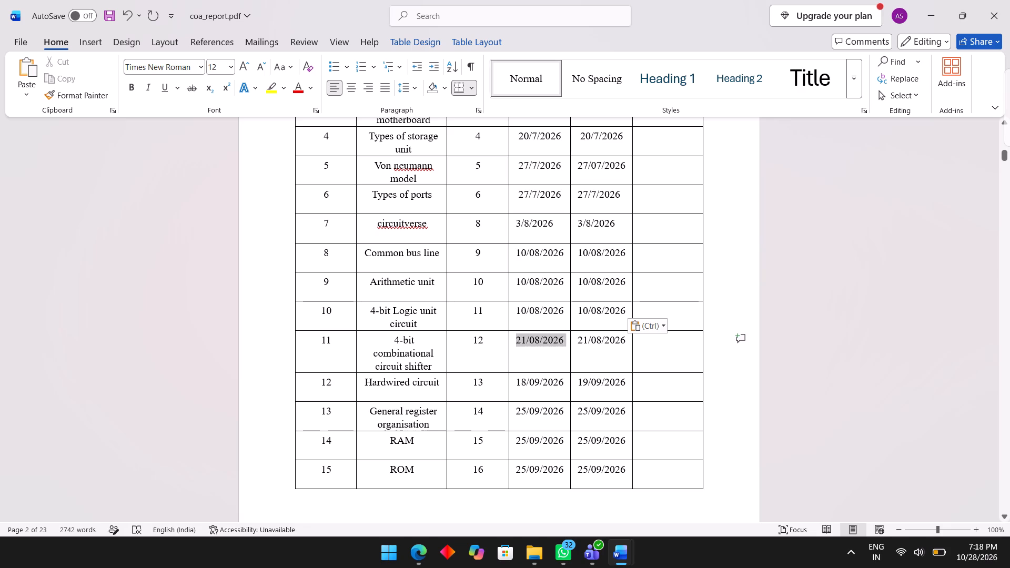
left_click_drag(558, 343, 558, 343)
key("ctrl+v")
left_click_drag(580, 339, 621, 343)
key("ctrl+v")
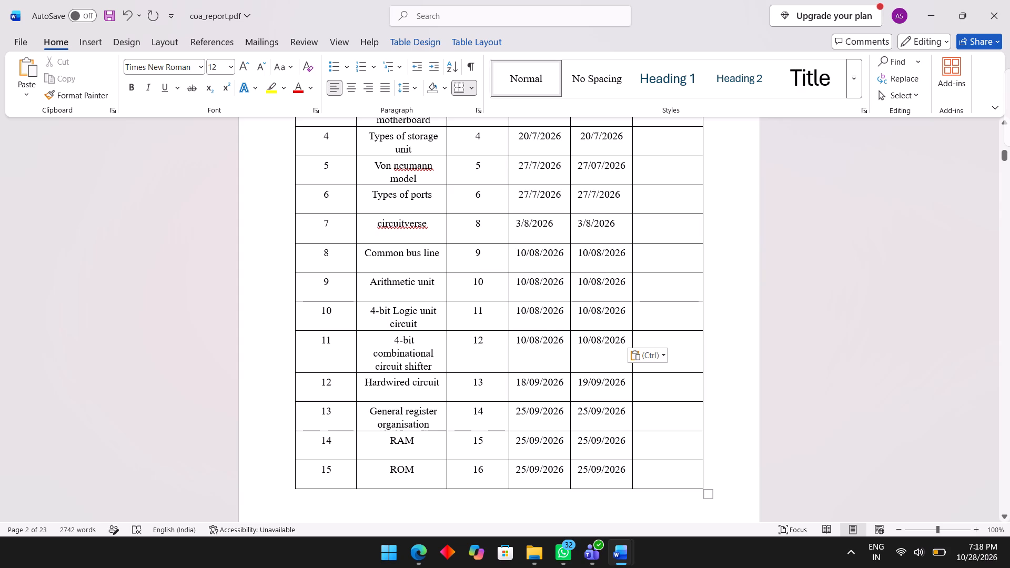
Set the D.O.A of the Hardwired circuit row in the index table to 24/08/2026.
left_click(524, 382)
key("BackSpace")
key("BackSpace")
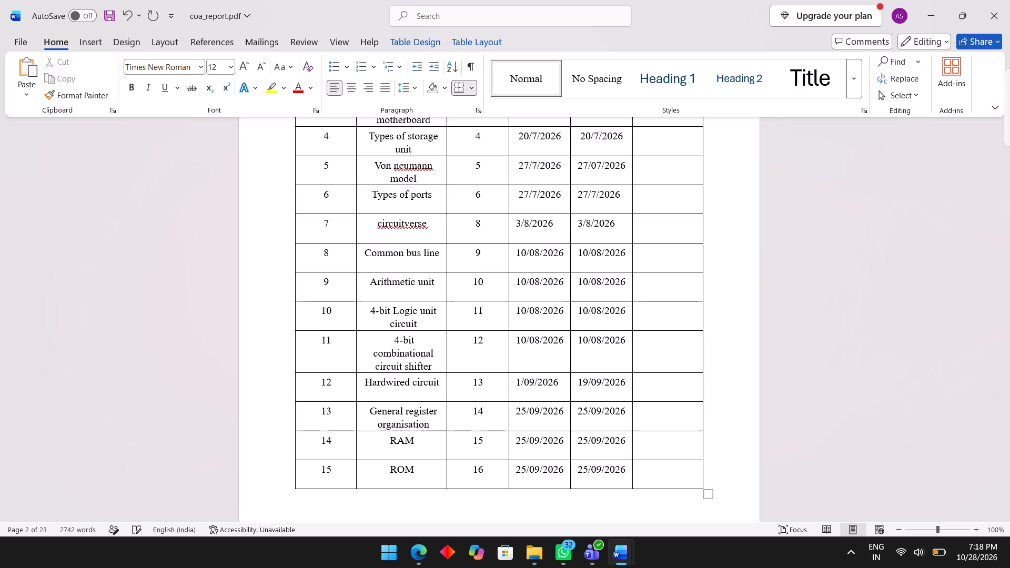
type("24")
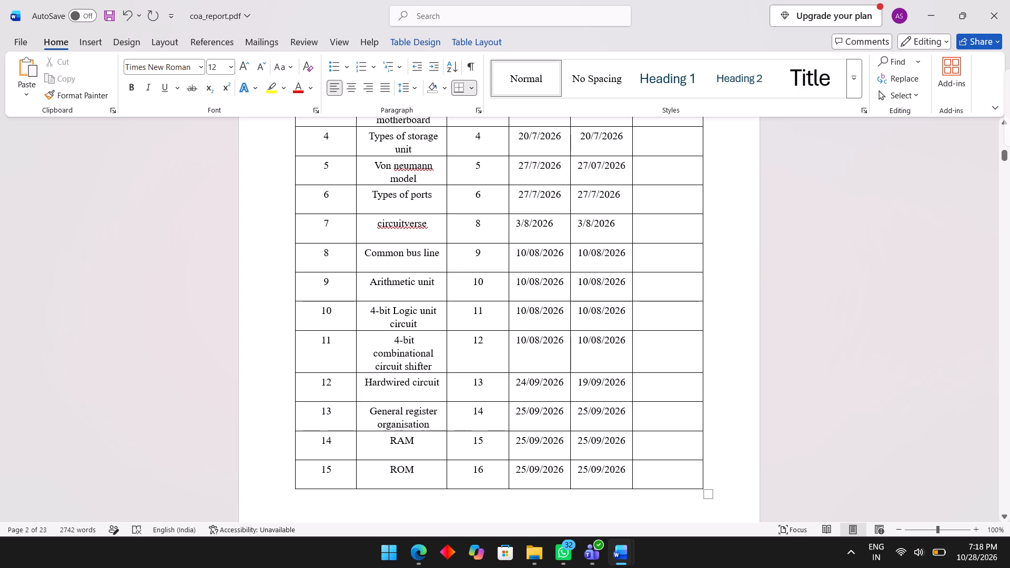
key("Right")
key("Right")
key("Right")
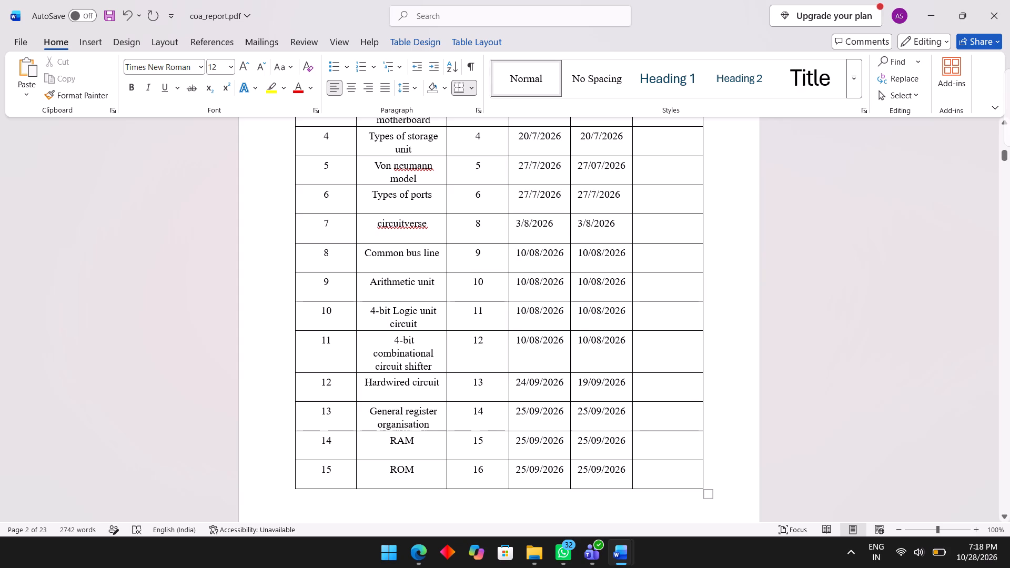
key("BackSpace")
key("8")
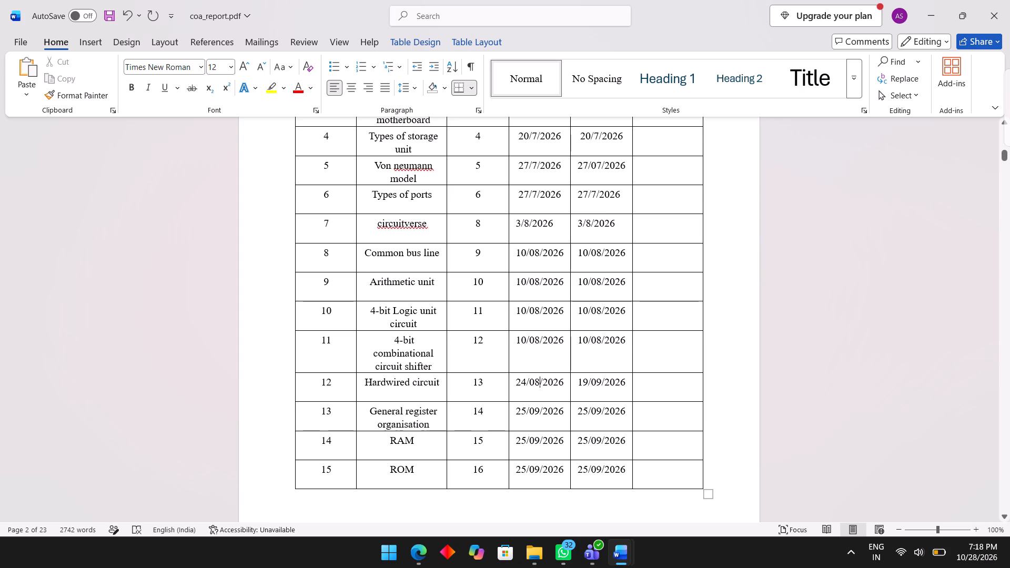
Copy 24/08/2026 from the Hardwired circuit row over both the D.O.A and D.O.S of the 4-bit Logic unit circuit row.
left_click_drag(518, 384, 563, 381)
key("ctrl+c")
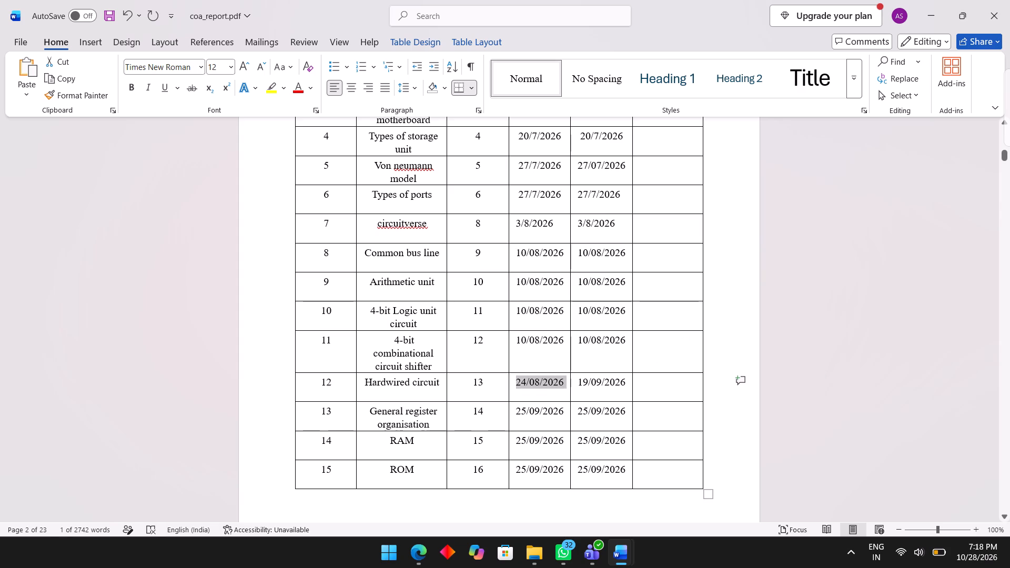
left_click_drag(516, 310, 566, 317)
key("ctrl+v")
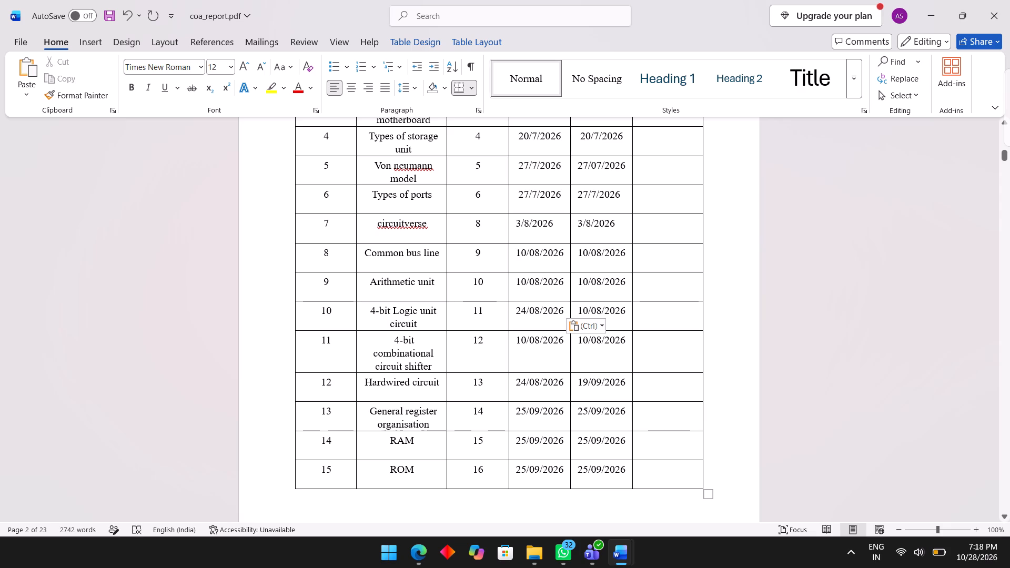
left_click_drag(578, 309, 625, 310)
key("ctrl+c")
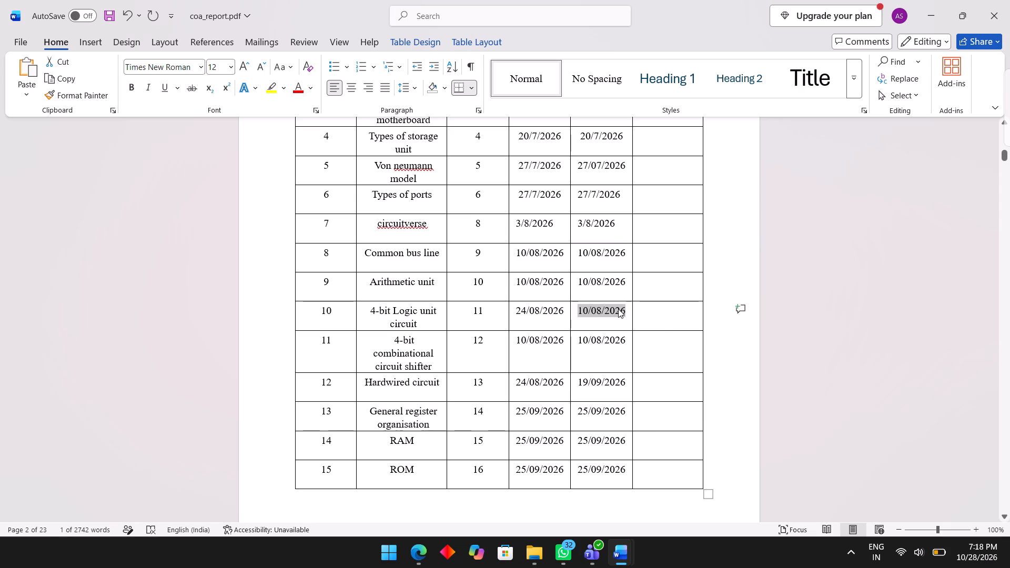
key("ctrl+v")
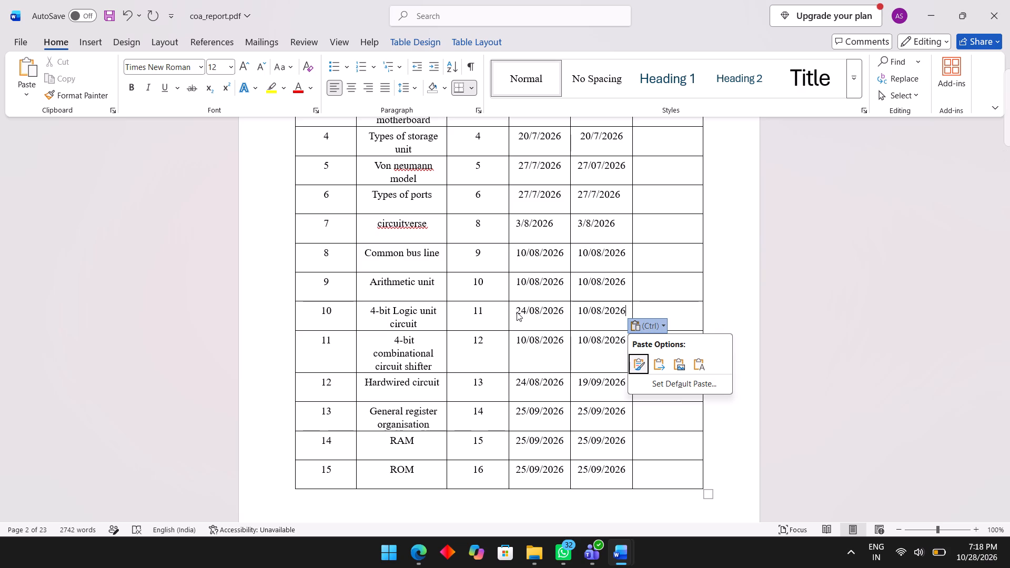
left_click(521, 313)
left_click_drag(518, 311, 559, 318)
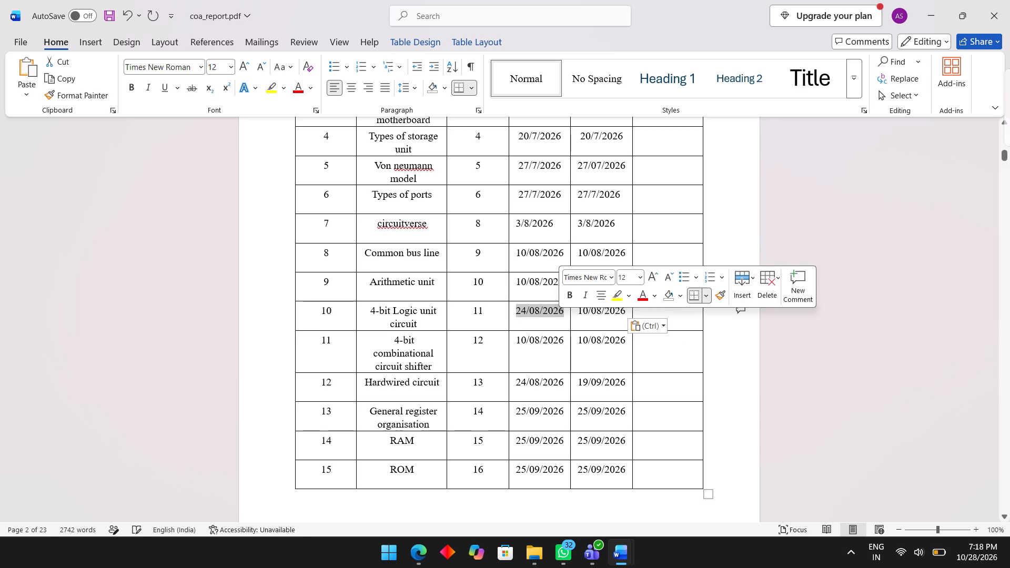
key("ctrl+c")
left_click_drag(579, 310, 620, 311)
key("ctrl+v")
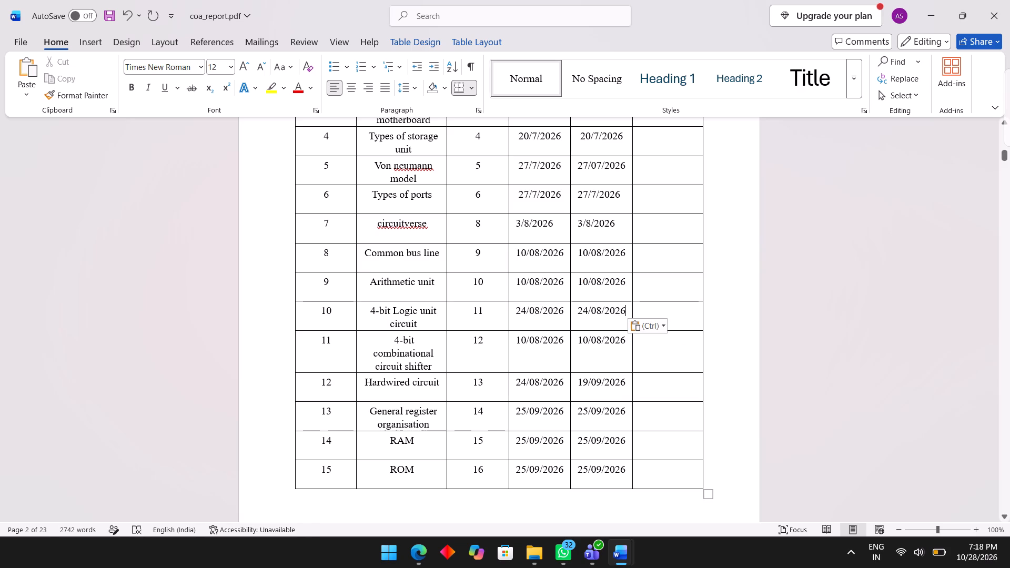
Paste 24/08/2026 over both the D.O.A and D.O.S of the 4-bit combinational circuit shifter row.
left_click_drag(517, 340, 559, 344)
key("ctrl+v")
left_click_drag(578, 342, 613, 349)
key("ctrl+v")
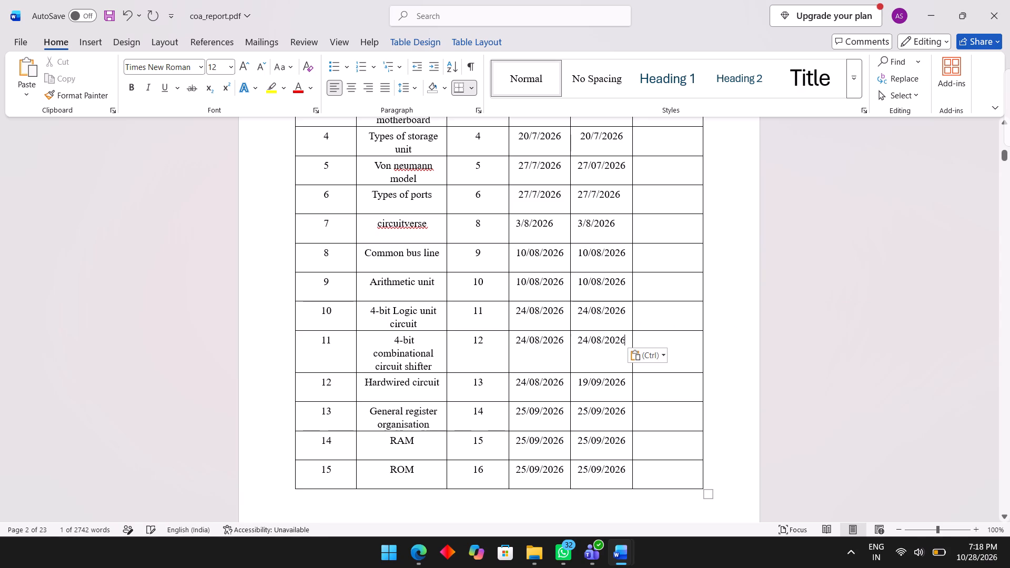
Set the D.O.A of the Hardwired circuit row in the index table to 21/09/2026.
scroll(528, 380, "down", 1)
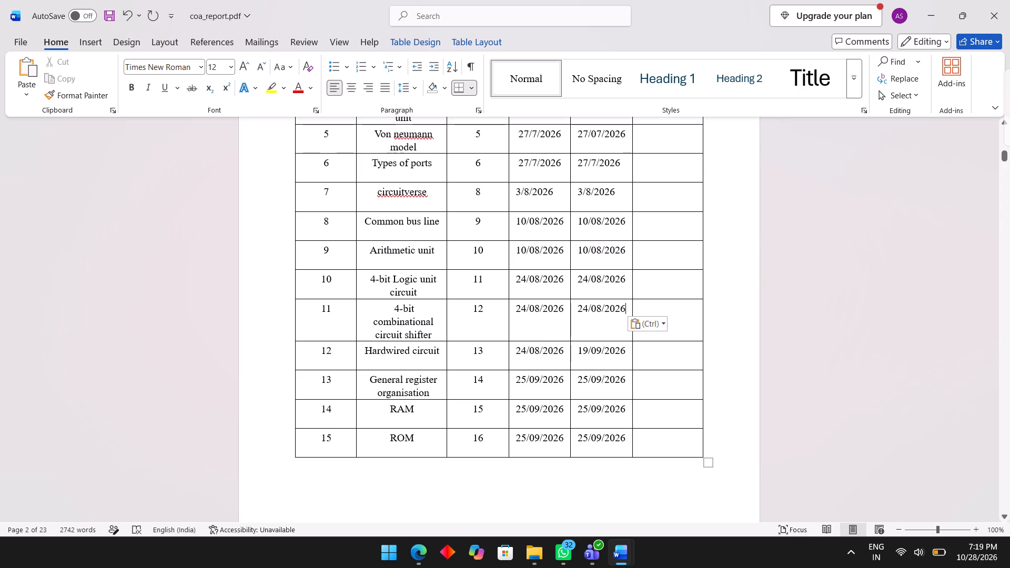
left_click(526, 351)
key("BackSpace")
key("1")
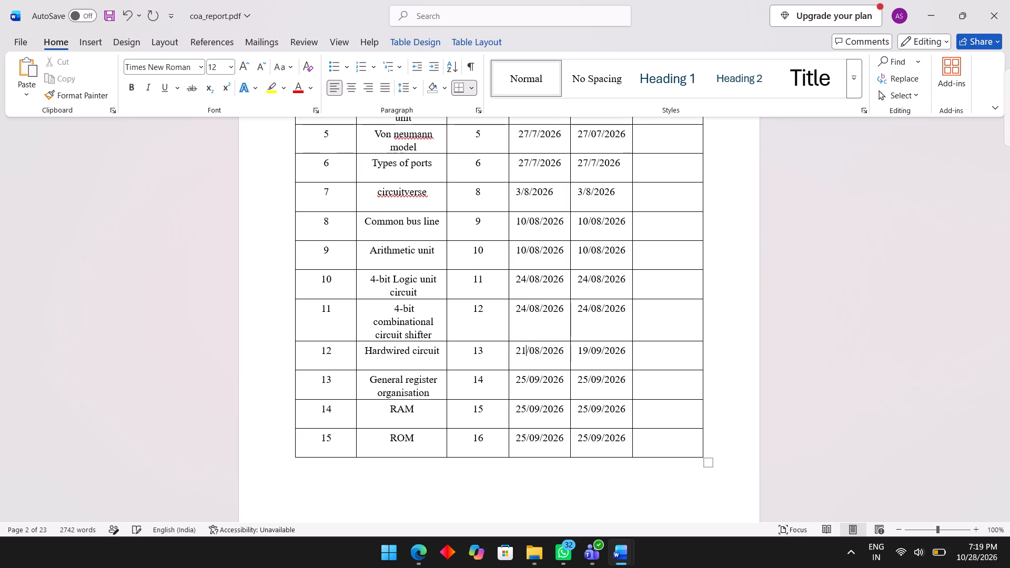
key("Right")
key("Right")
key("Right")
key("BackSpace")
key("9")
Copy the Hardwired circuit row's D.O.A of 21/09/2026 over its D.O.S, keeping the remarks cell empty.
scroll(532, 383, "up", 1)
left_click_drag(517, 379, 565, 380)
key("ctrl+c")
left_click_drag(578, 381, 635, 380)
key("ctrl+v")
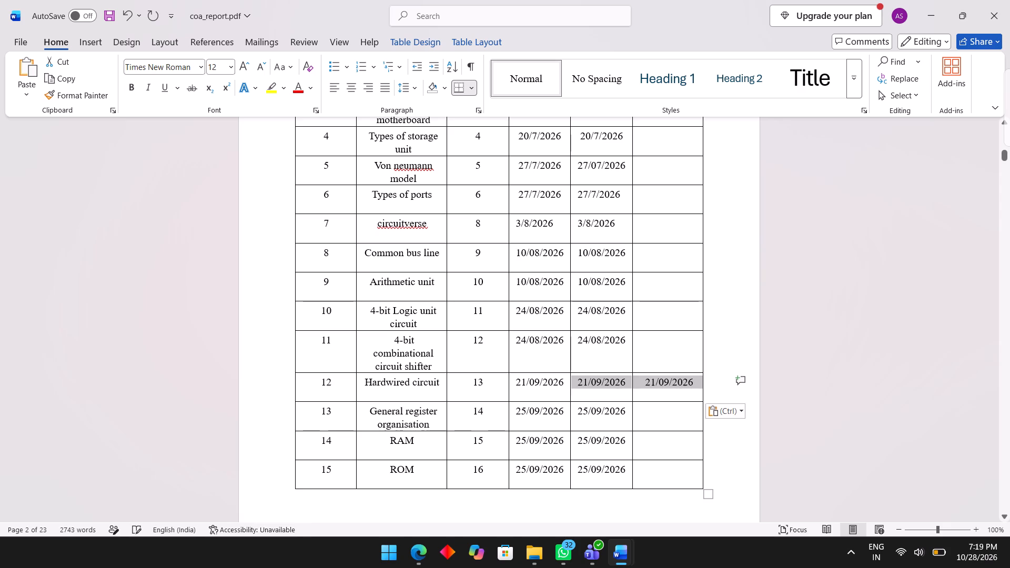
key("ctrl+z")
left_click(575, 380)
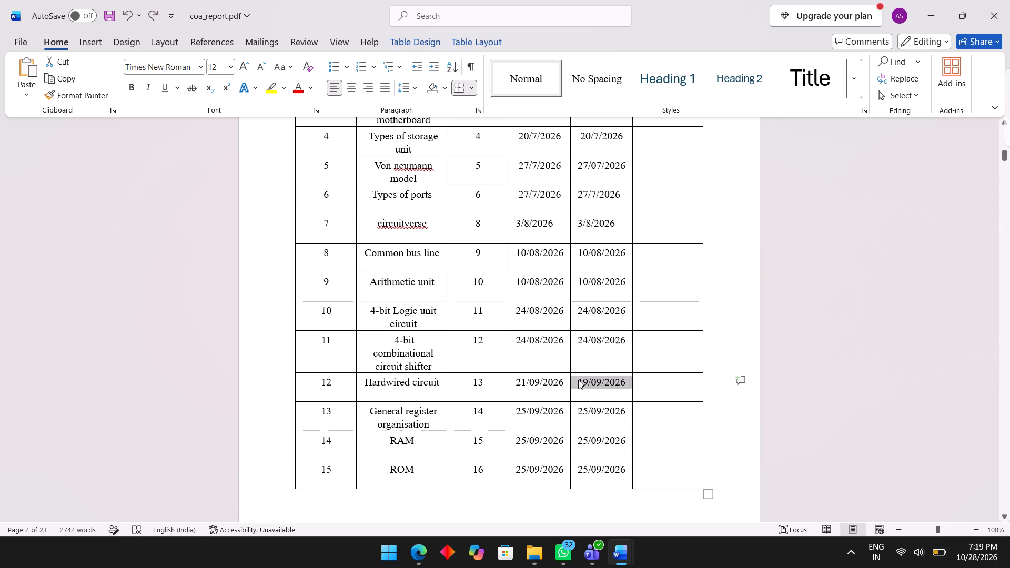
key("ctrl+v")
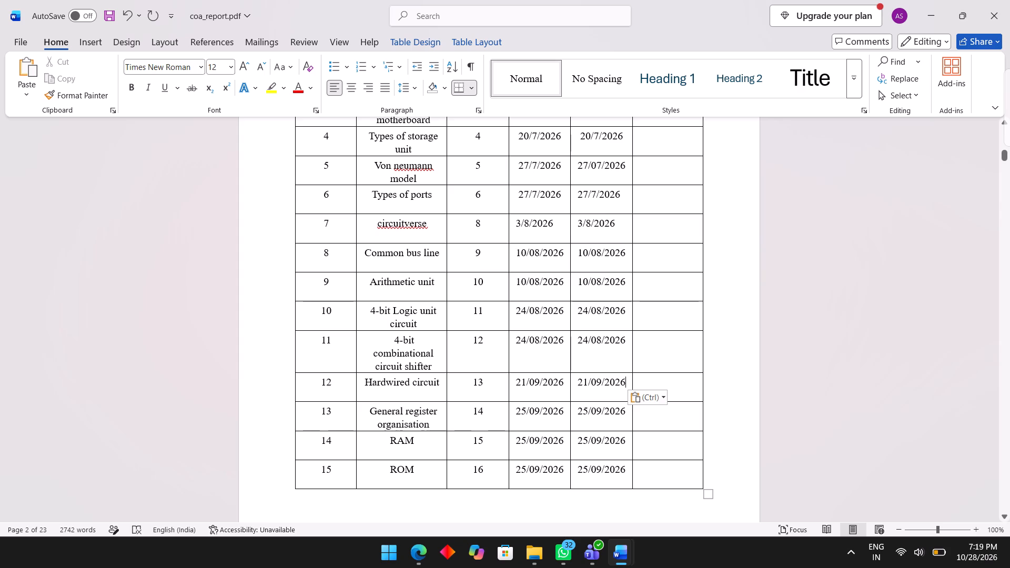
Set both the D.O.A and D.O.S of the General register organisation row in the index table to 28/09/2026.
left_click_drag(518, 410, 542, 410)
left_click_drag(542, 410, 554, 412)
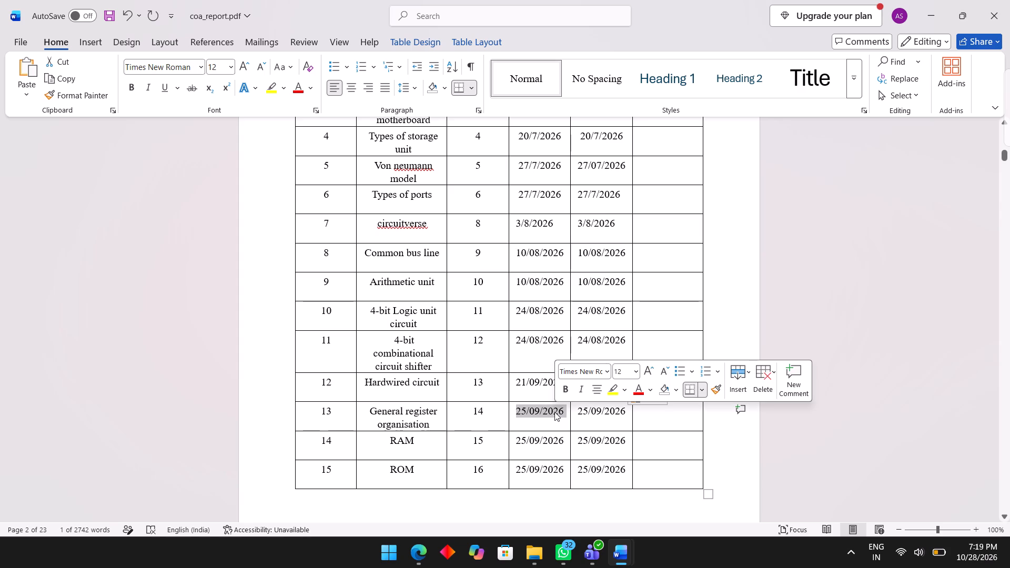
left_click(554, 412)
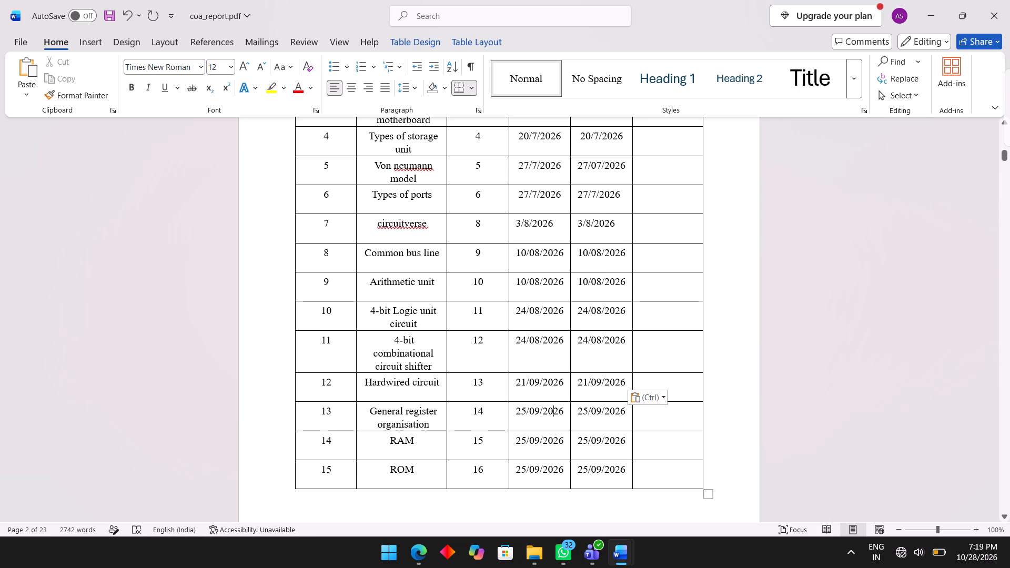
left_click(527, 413)
key("BackSpace")
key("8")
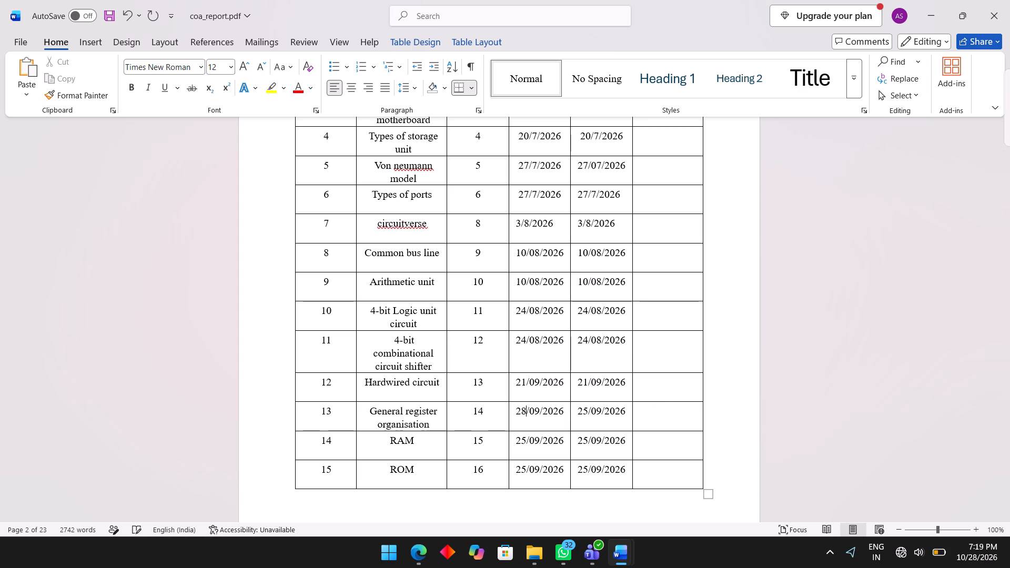
left_click(590, 408)
key("Left")
key("BackSpace")
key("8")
Copy the General register organisation row's 28/09/2026 date over both the D.O.A and D.O.S of the RAM row.
left_click_drag(518, 411, 552, 419)
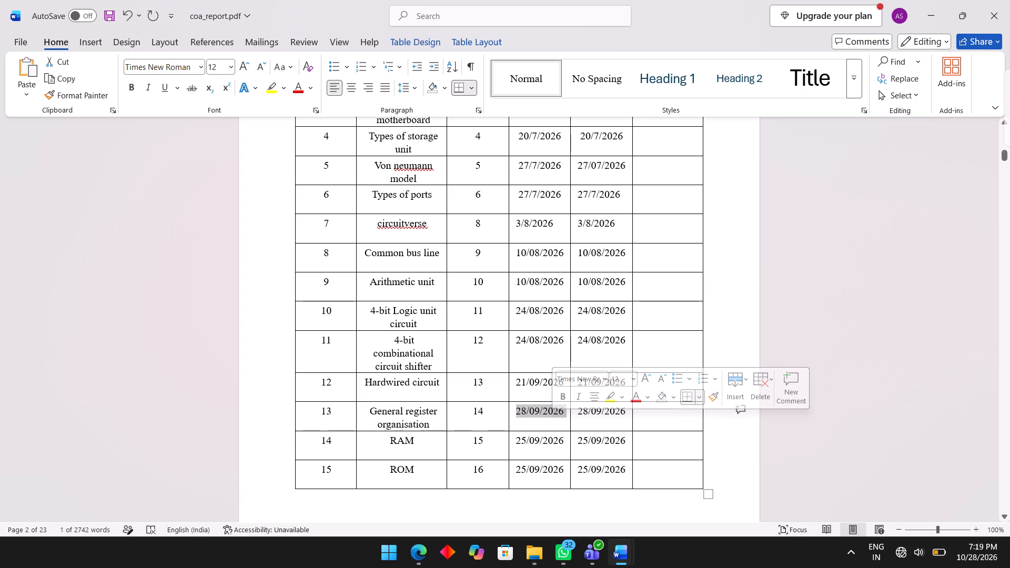
key("ctrl+c")
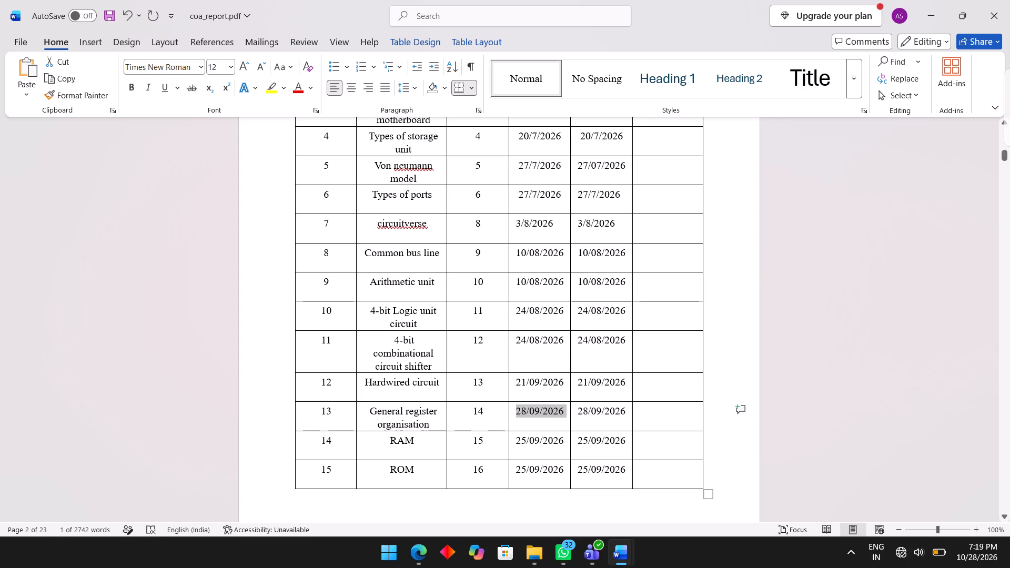
left_click_drag(520, 440, 557, 446)
key("ctrl+v")
left_click_drag(578, 440, 580, 440)
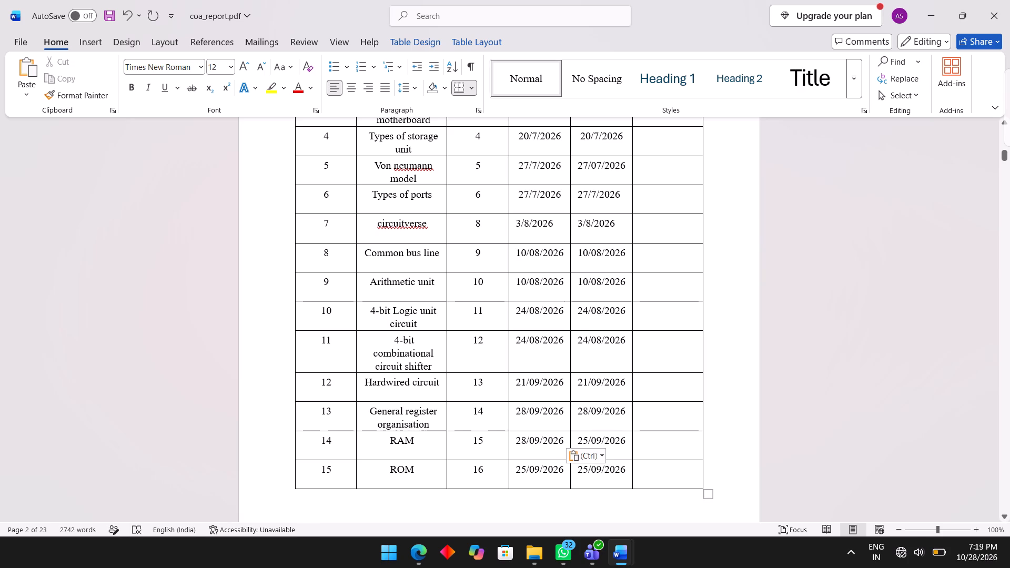
left_click_drag(580, 440, 621, 441)
left_click_drag(630, 441, 575, 436)
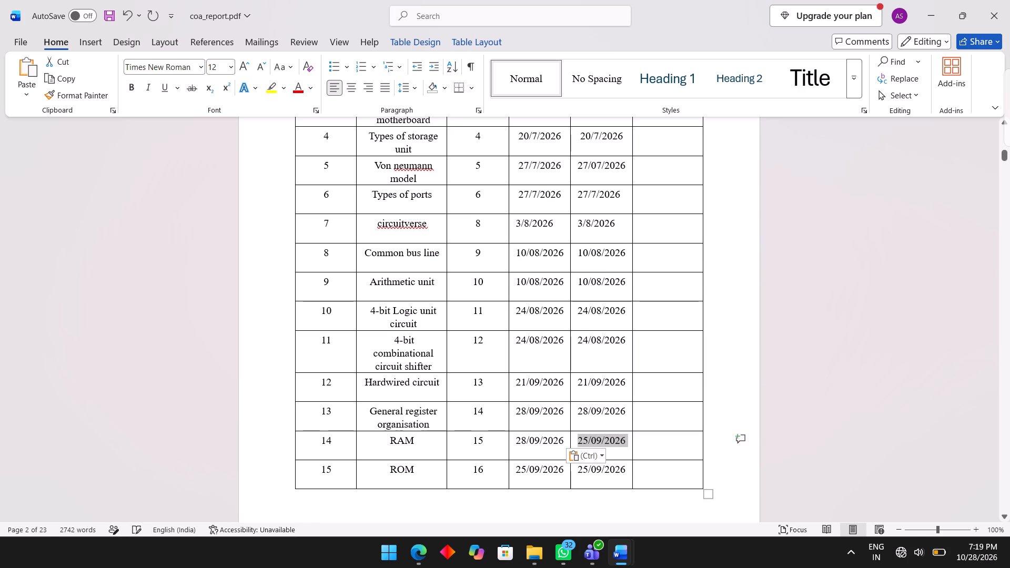
key("ctrl+v")
Paste 28/09/2026 over both the D.O.A and D.O.S of the ROM row in the index table.
left_click_drag(518, 467, 560, 475)
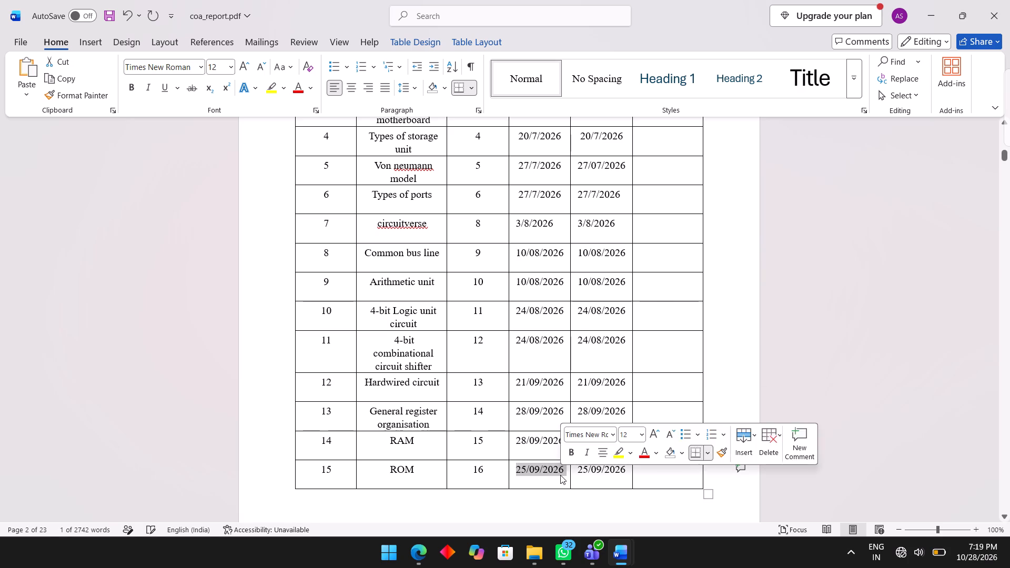
key("ctrl+v")
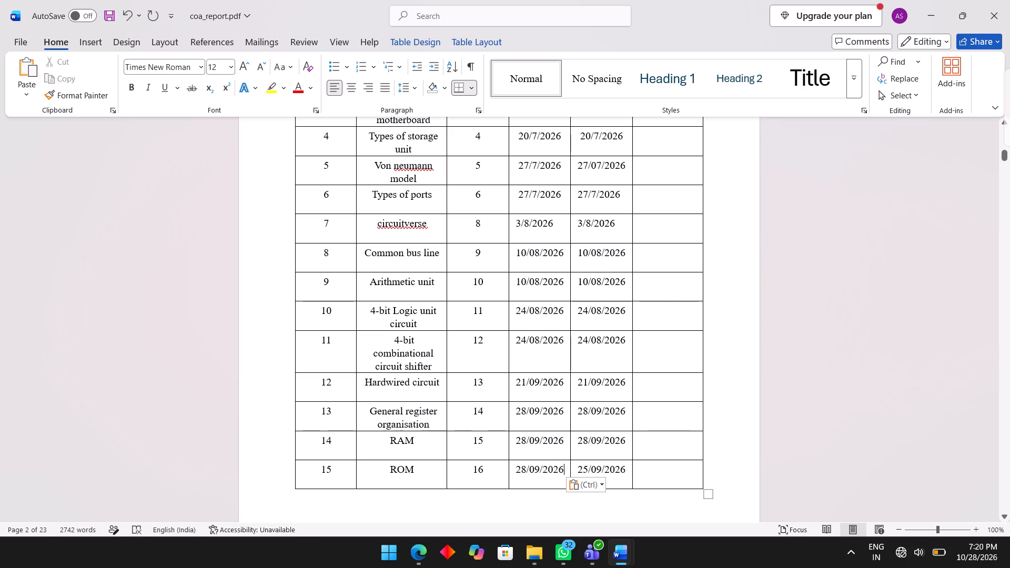
left_click(577, 468, "ctrl")
key("ctrl+v")
Review the pages after the index, including the list of images and the website references table, and return to the cover page.
scroll(525, 393, "up", 7)
scroll(525, 393, "down", 20)
scroll(525, 393, "down", 3)
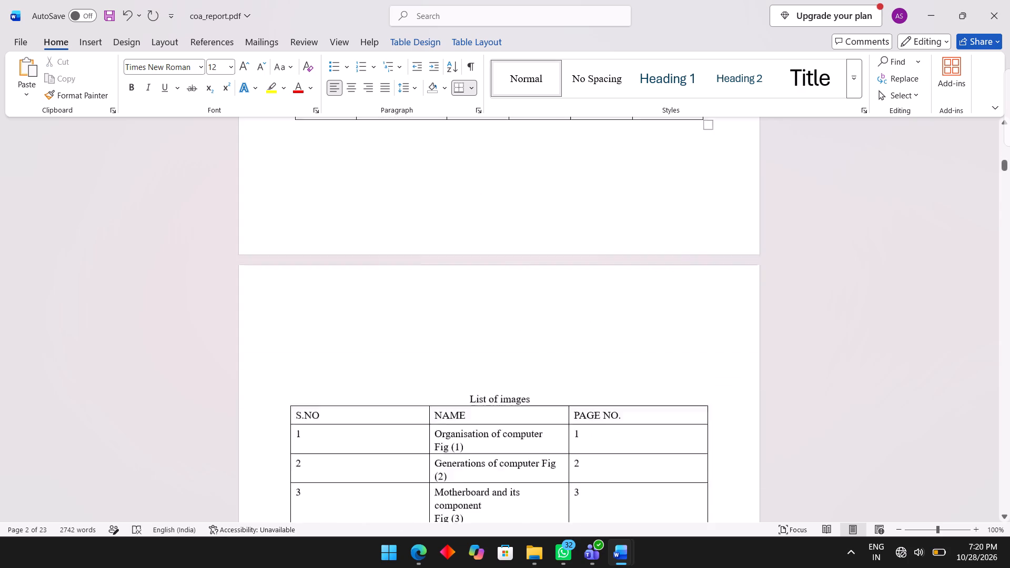
scroll(527, 393, "down", 16)
scroll(527, 393, "down", 16)
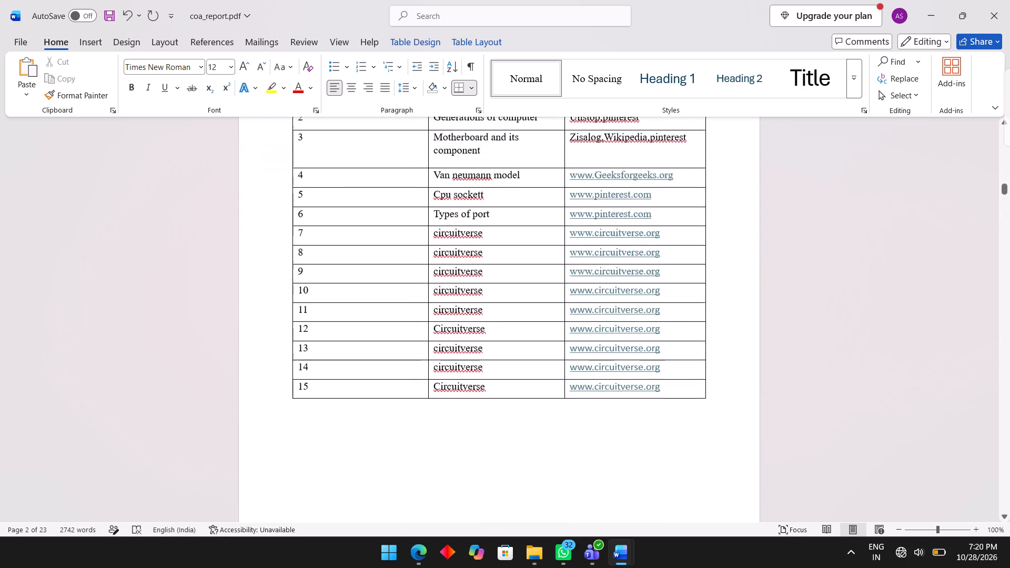
scroll(527, 393, "down", 18)
scroll(527, 393, "down", 9)
scroll(527, 393, "up", 10)
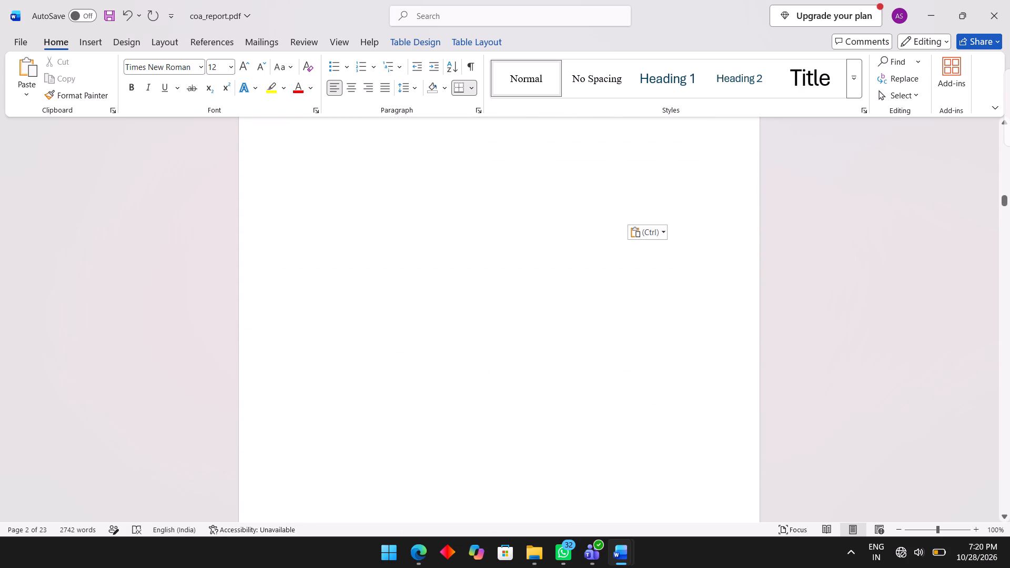
left_click_drag(1002, 201, 1009, 132)
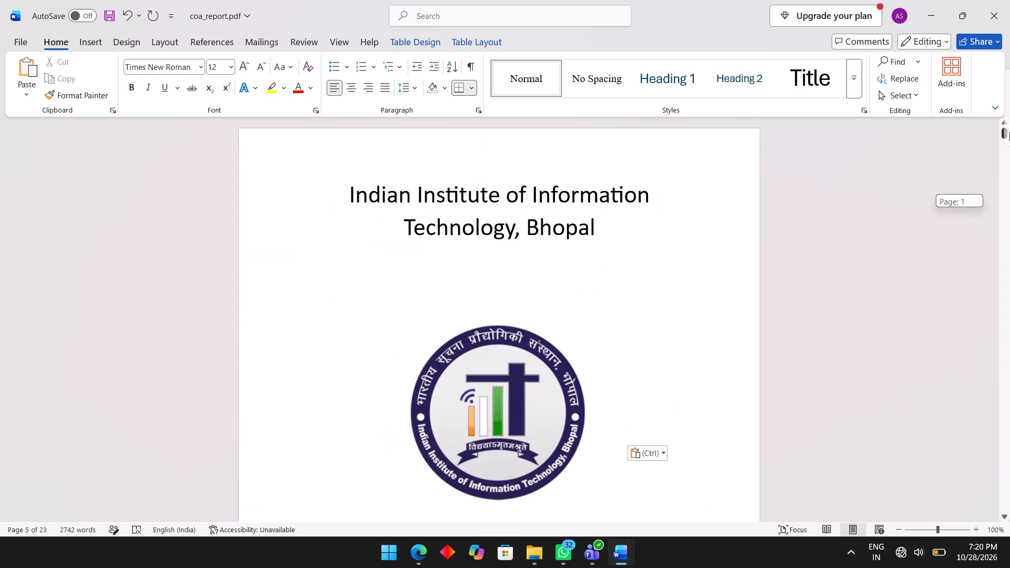
Remove spacing before "Submitted To" on the cover page so it sits closer to the student's name.
left_click_drag(1009, 132, 1009, 145)
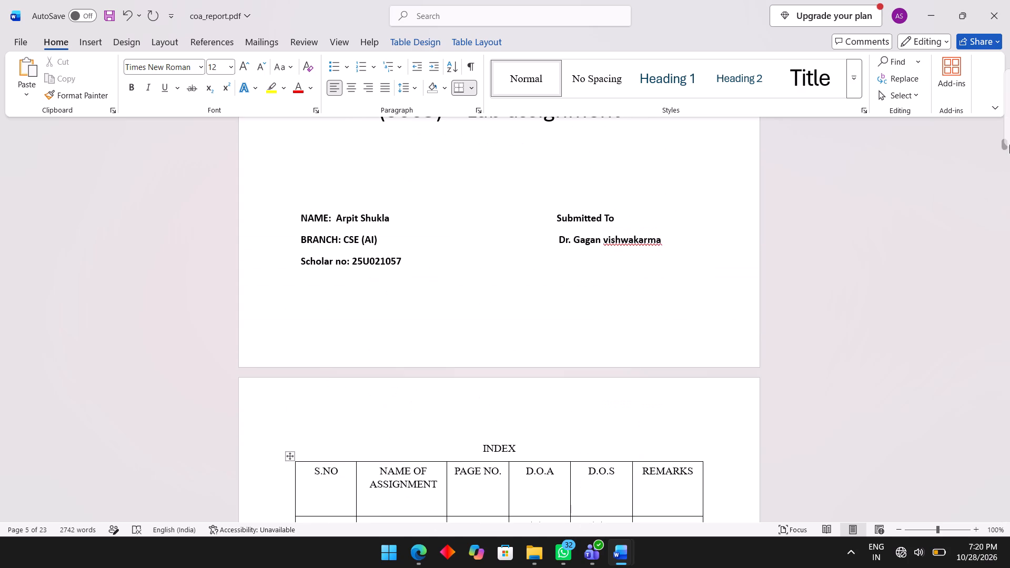
left_click(554, 228)
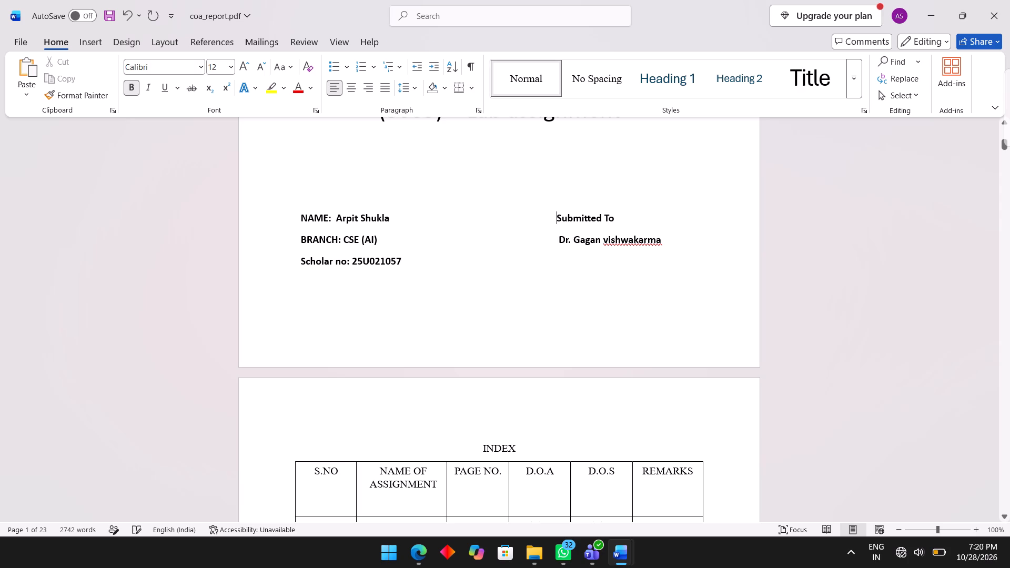
left_click(550, 239)
left_click(548, 215)
key("BackSpace")
key("BackSpace")
key("BackSpace")
key("BackSpace")
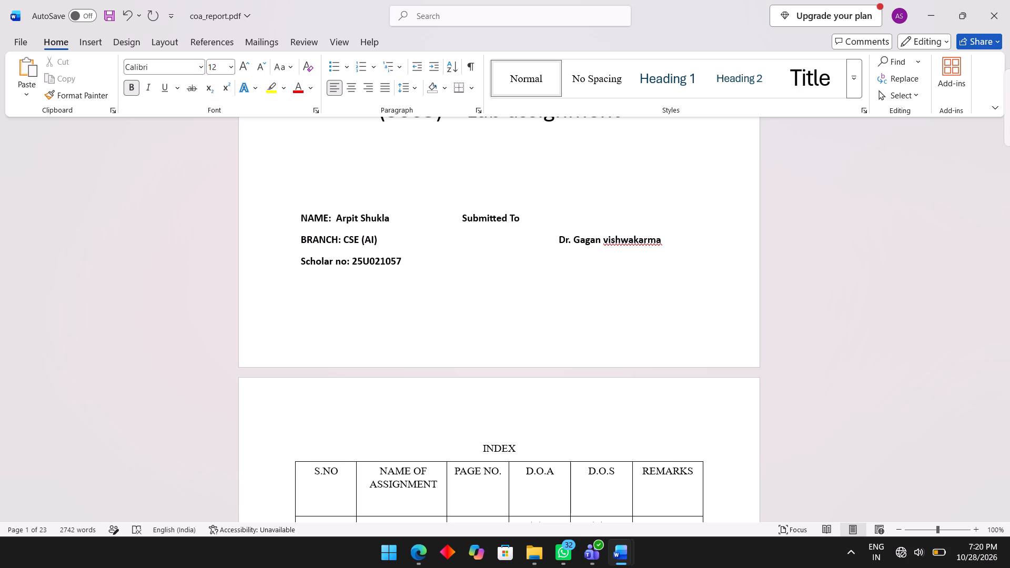
Move the teacher's name from the branch line up to follow "Submitted To", separated by a colon and a space.
left_click_drag(558, 241, 643, 249)
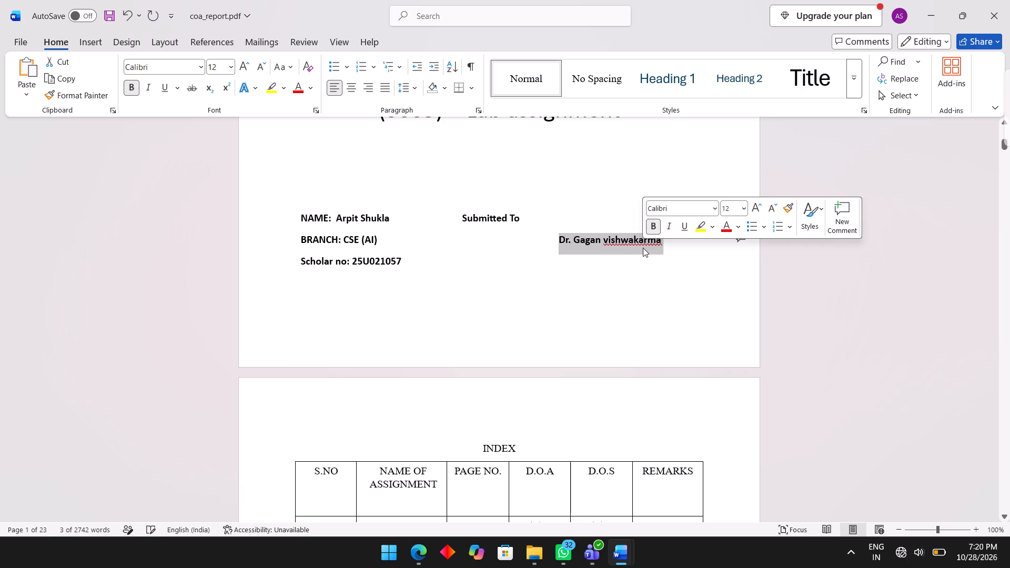
key("ctrl+x")
left_click(524, 219)
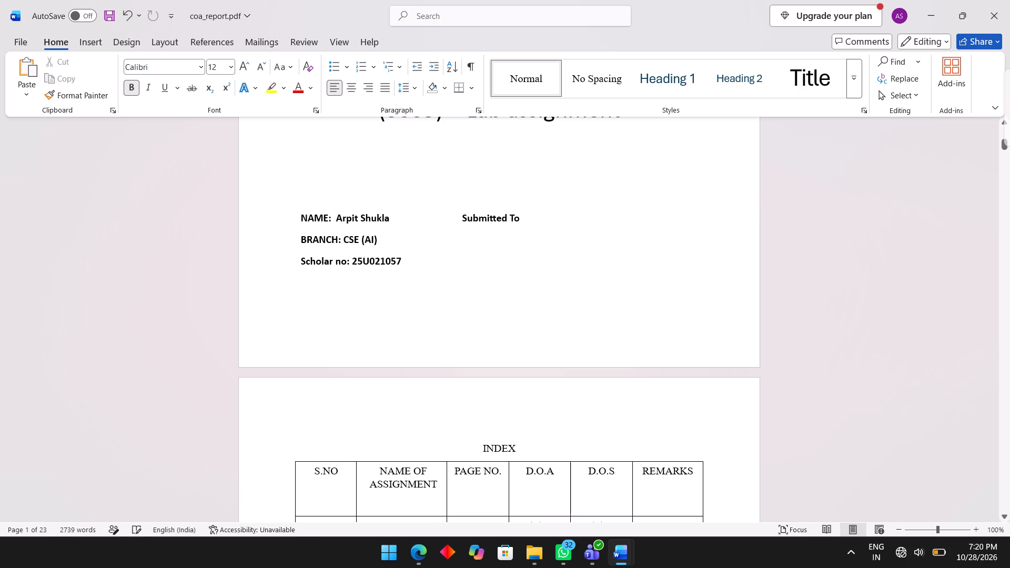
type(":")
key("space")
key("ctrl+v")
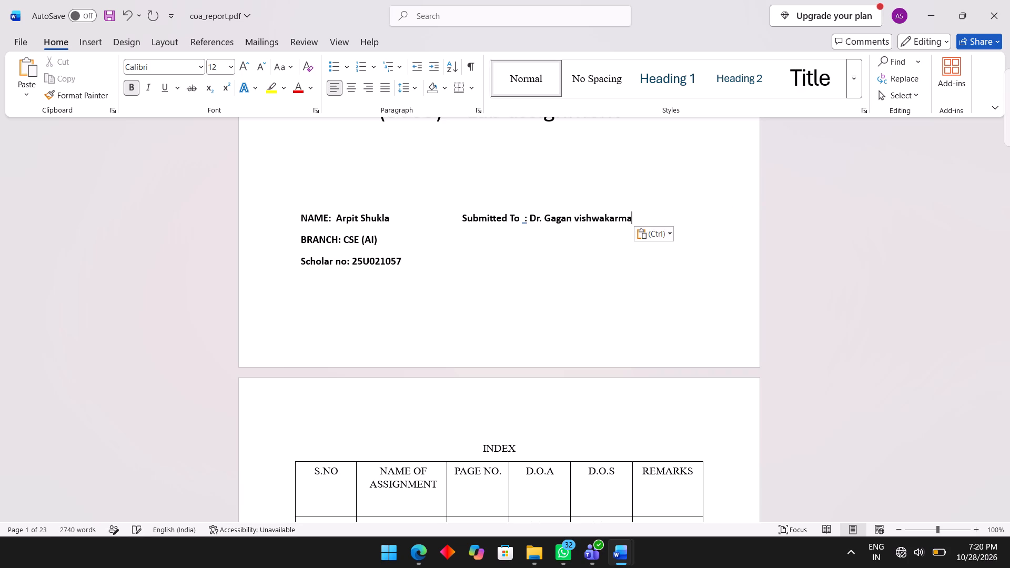
Widen the gap before "Submitted To" with spaces, keeping the label and teacher's name on the same line as the student's name.
left_click(448, 224)
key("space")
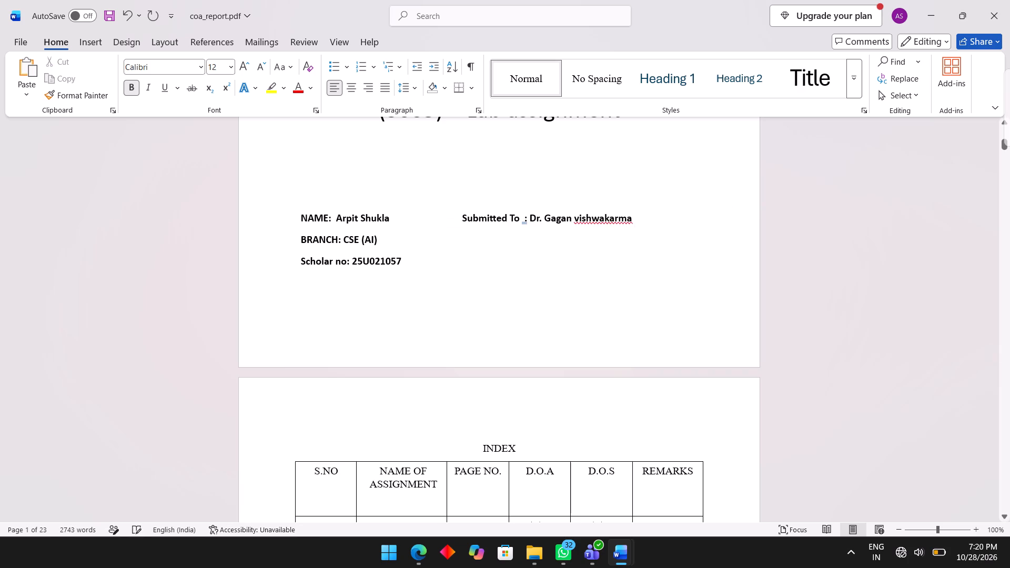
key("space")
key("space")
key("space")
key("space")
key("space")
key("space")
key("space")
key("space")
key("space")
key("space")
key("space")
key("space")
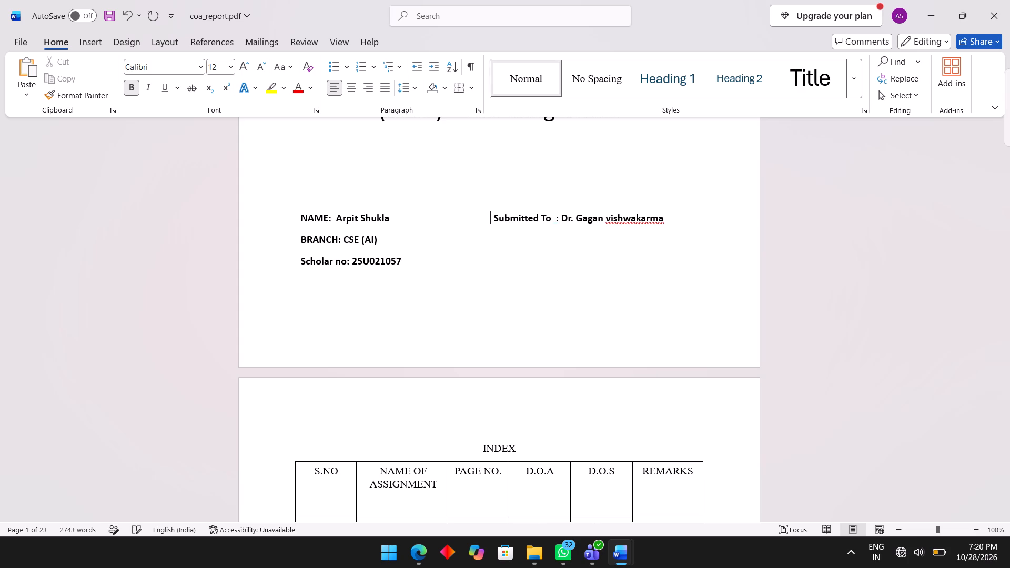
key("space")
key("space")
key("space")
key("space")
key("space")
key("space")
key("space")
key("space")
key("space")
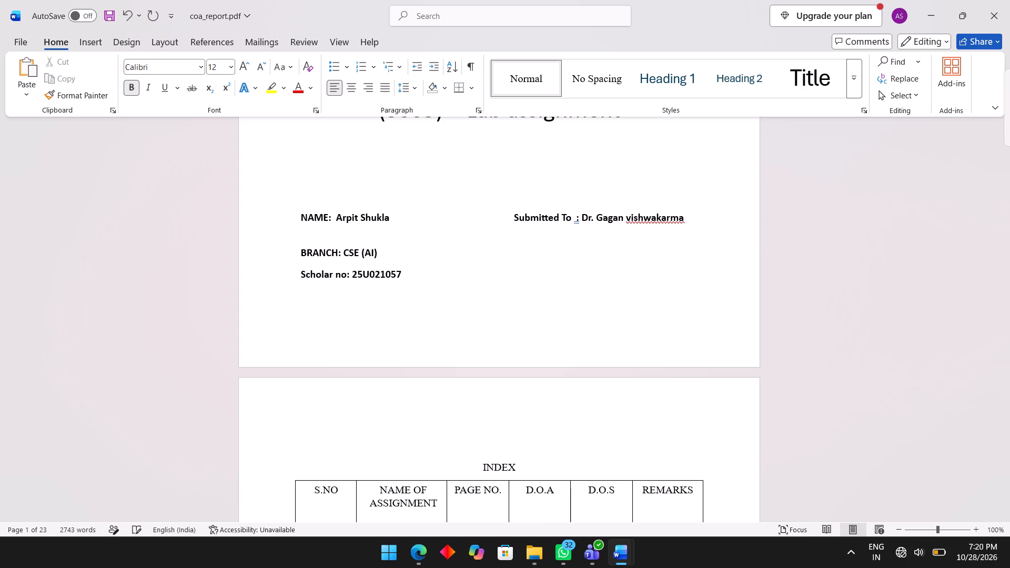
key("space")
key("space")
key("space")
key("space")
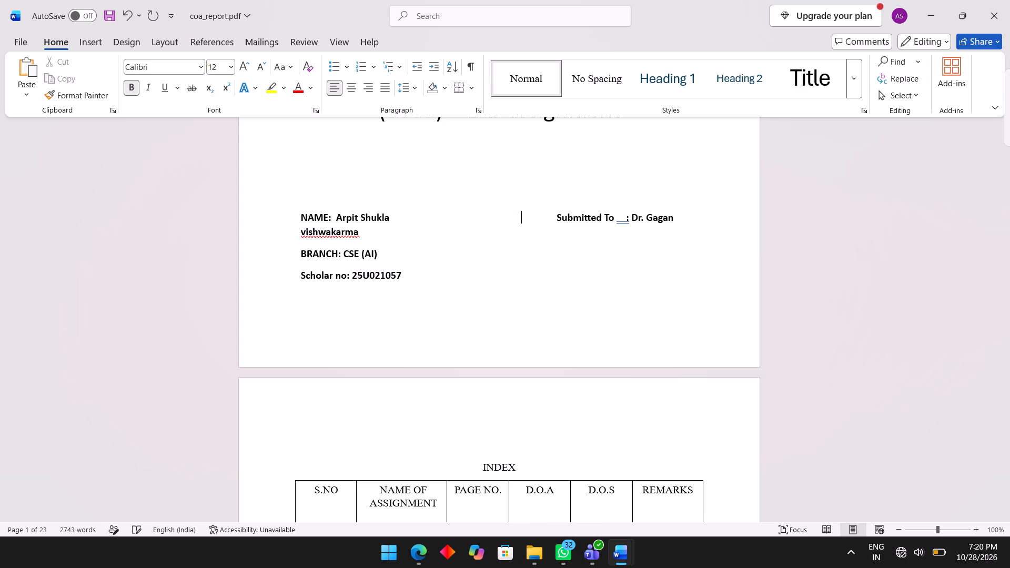
key("BackSpace")
key("BackSpace")
key("BackSpace")
key("BackSpace")
key("BackSpace")
key("BackSpace")
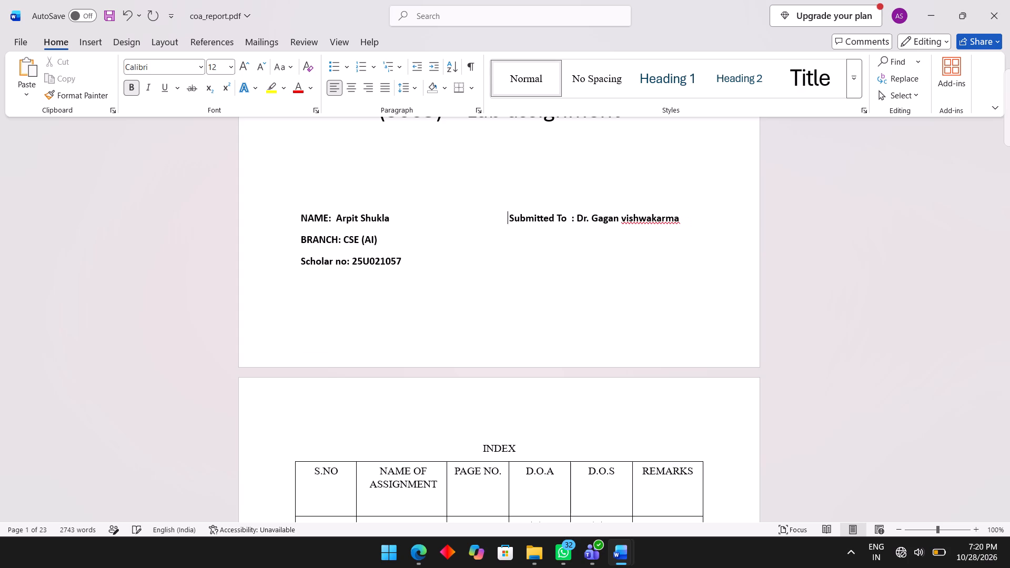
Capitalise the first letter of the teacher's surname on the "Submitted To" line.
key("Right")
key("Right")
key("Right")
key("Right")
key("Right")
key("Right")
key("Right")
key("Right")
key("Right")
key("Right")
key("Right")
key("Right")
key("Right")
key("Right")
key("Right")
key("Right")
key("Right")
key("Right")
key("Right")
key("Right")
key("Left")
key("Left")
key("Left")
key("BackSpace")
key("Left")
key("Left")
key("Left")
key("Left")
key("Left")
key("Left")
key("Left")
key("Left")
key("Left")
key("Left")
key("Left")
key("BackSpace")
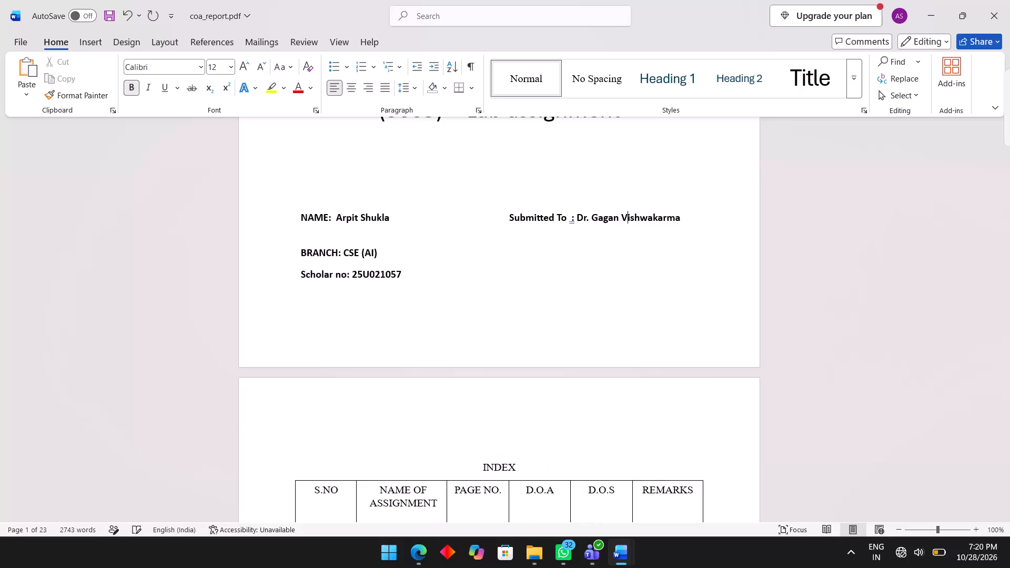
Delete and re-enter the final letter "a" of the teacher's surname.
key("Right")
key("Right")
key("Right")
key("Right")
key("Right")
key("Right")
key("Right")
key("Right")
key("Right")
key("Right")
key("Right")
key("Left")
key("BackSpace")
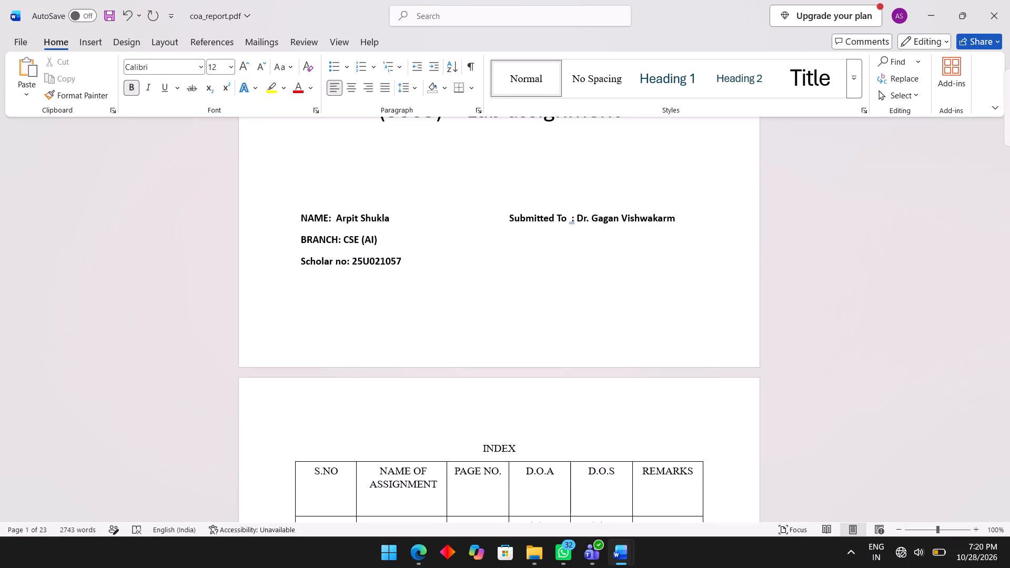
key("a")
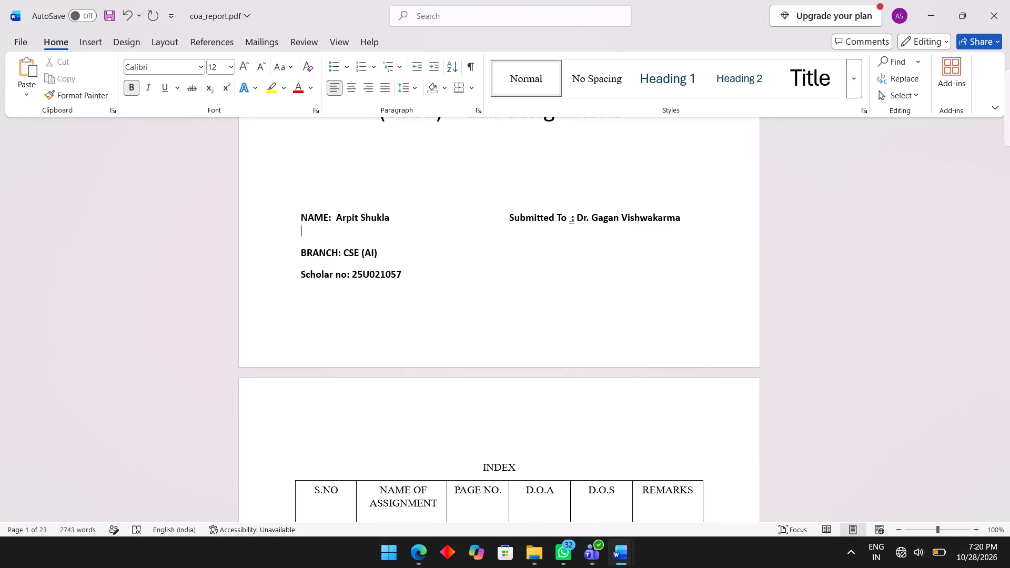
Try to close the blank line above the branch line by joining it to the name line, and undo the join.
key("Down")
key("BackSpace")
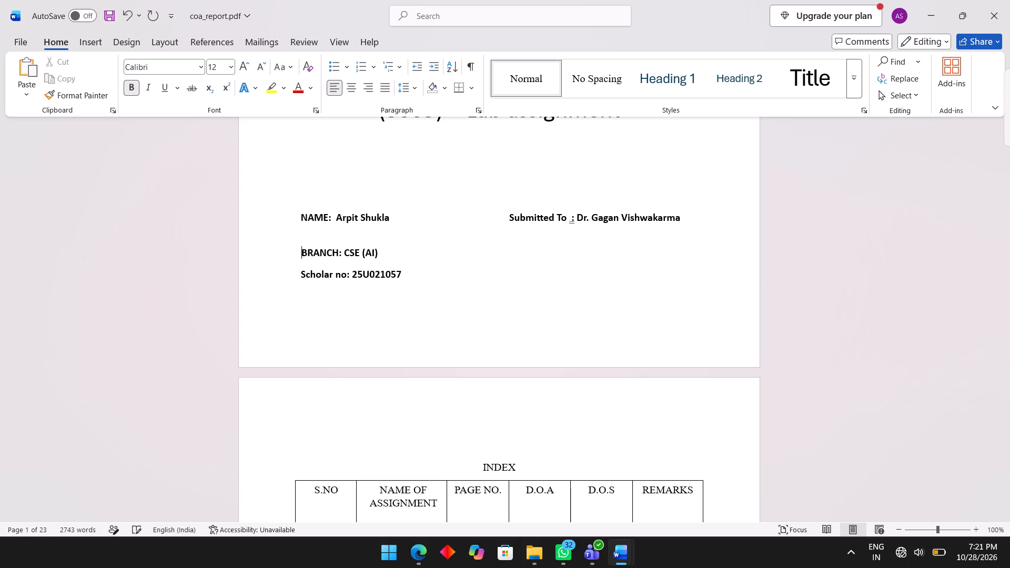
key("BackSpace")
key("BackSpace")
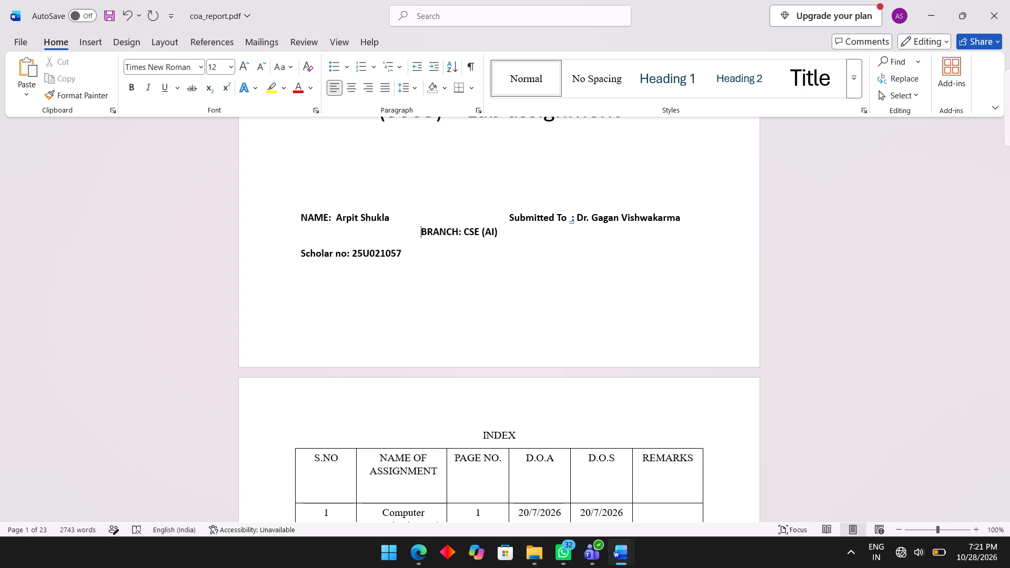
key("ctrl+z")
Delete one space before "Submitted To" to close the blank line above the branch line, and check the cover page layout.
left_click(507, 225)
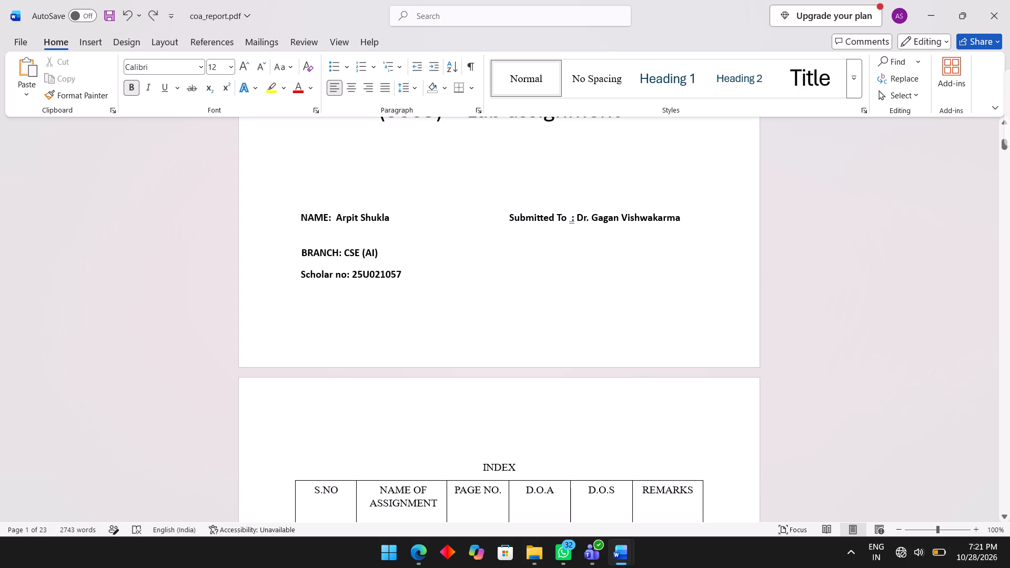
left_click(507, 215)
key("BackSpace")
scroll(429, 261, "up", 8)
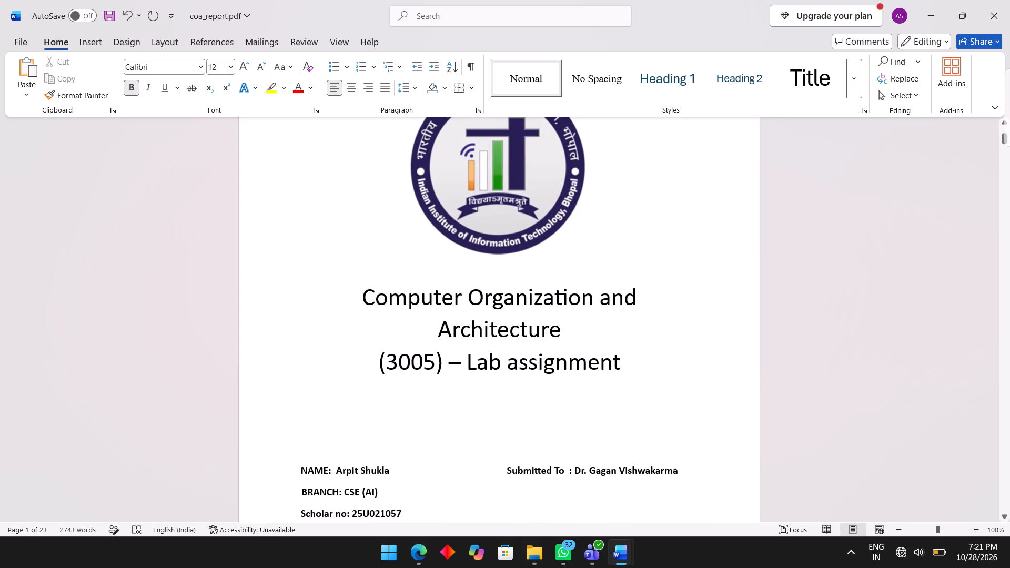
scroll(468, 365, "down", 5)
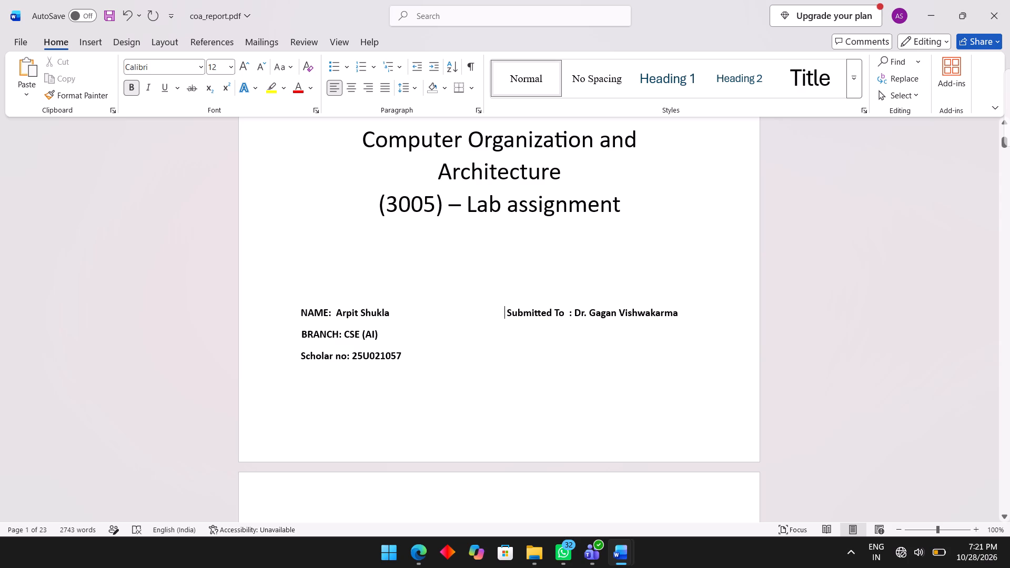
Make the cover title "Computer Organization and Architecture" bold and underlined.
scroll(543, 238, "up", 5)
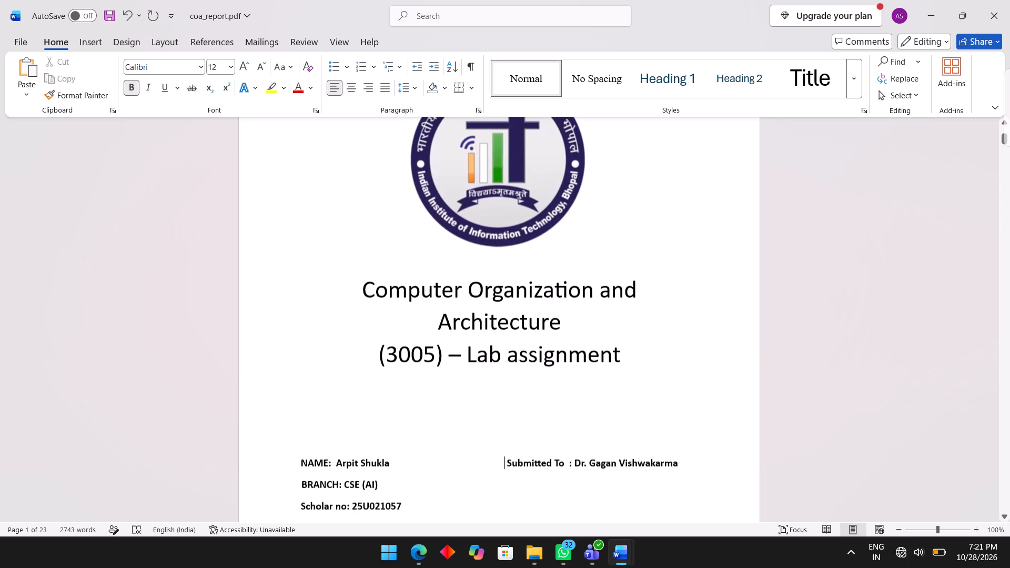
scroll(541, 245, "up", 6)
left_click_drag(565, 520, 420, 491)
left_click(135, 84)
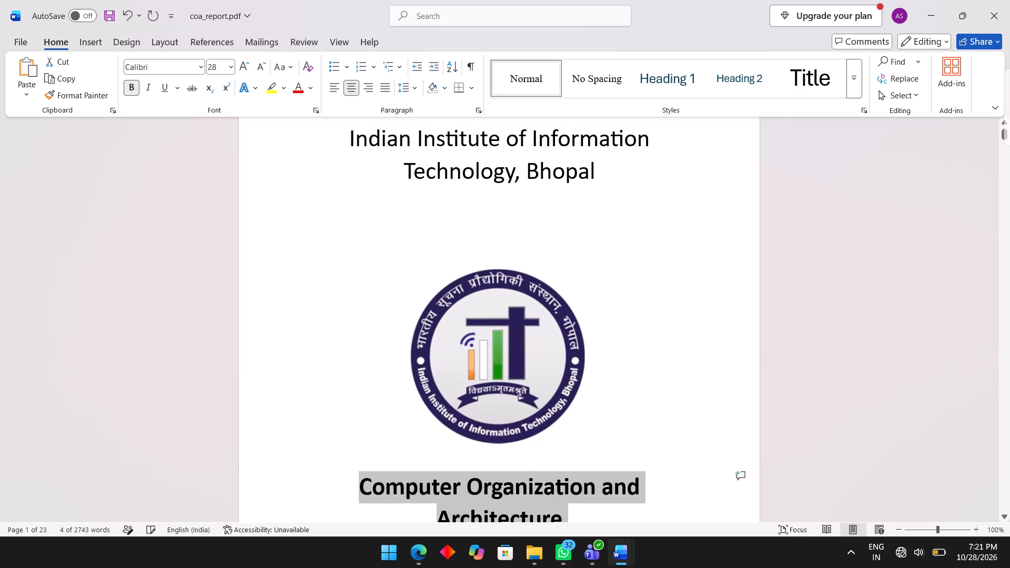
left_click(169, 92)
Delete the "(3005) –" course code before "Lab assignment" on the cover page.
scroll(725, 306, "down", 5)
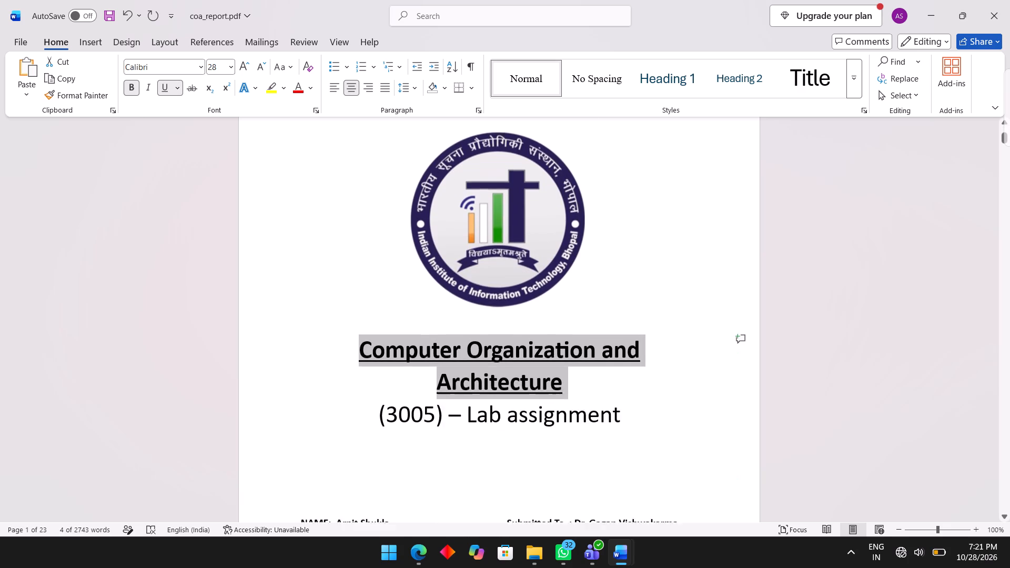
scroll(725, 306, "up", 1)
scroll(623, 376, "up", 7)
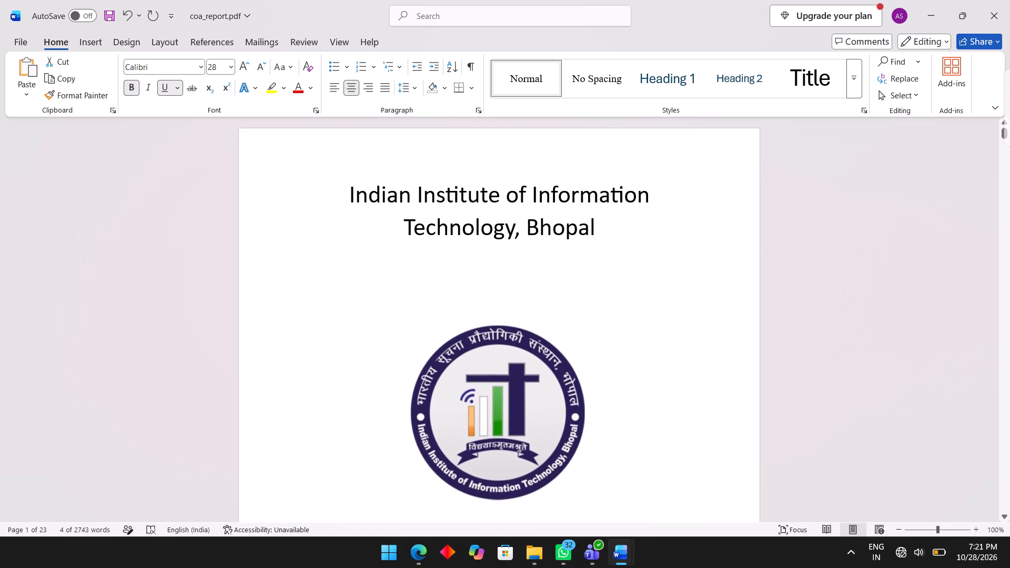
scroll(624, 376, "down", 6)
scroll(624, 376, "up", 7)
scroll(628, 371, "down", 7)
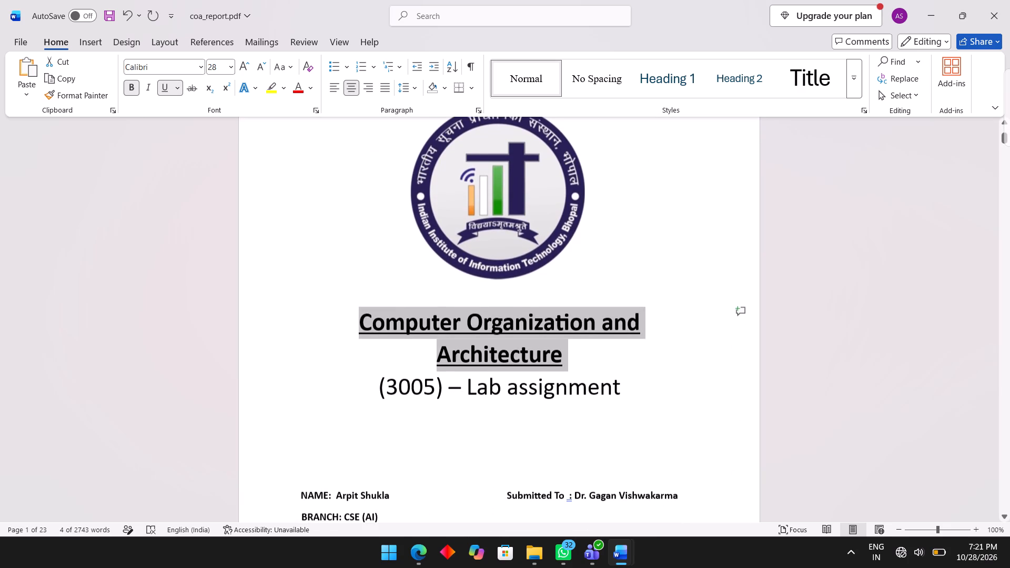
left_click_drag(471, 392, 459, 392)
left_click(458, 387)
left_click_drag(460, 387, 386, 392)
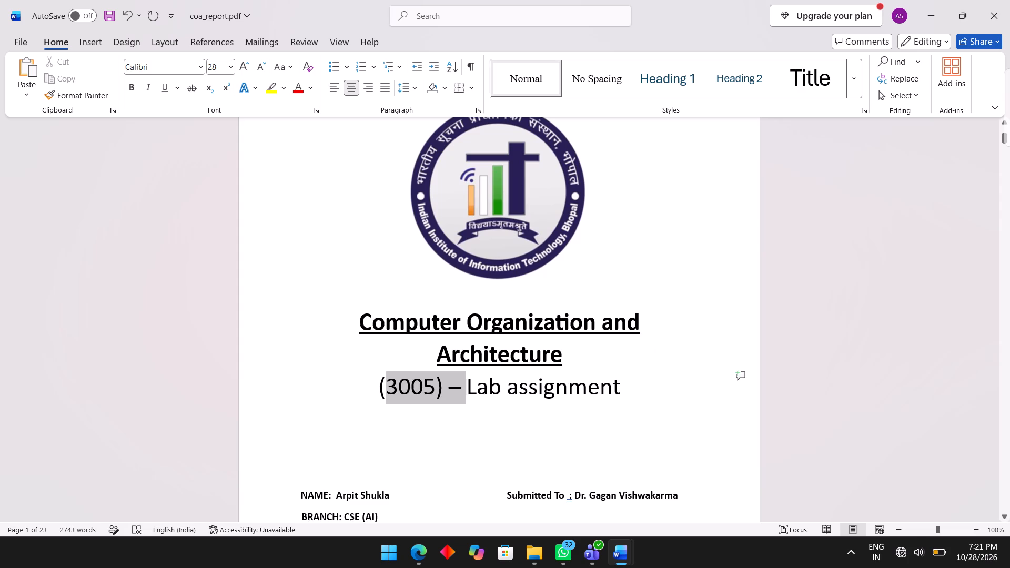
left_click_drag(386, 392, 371, 392)
key("BackSpace")
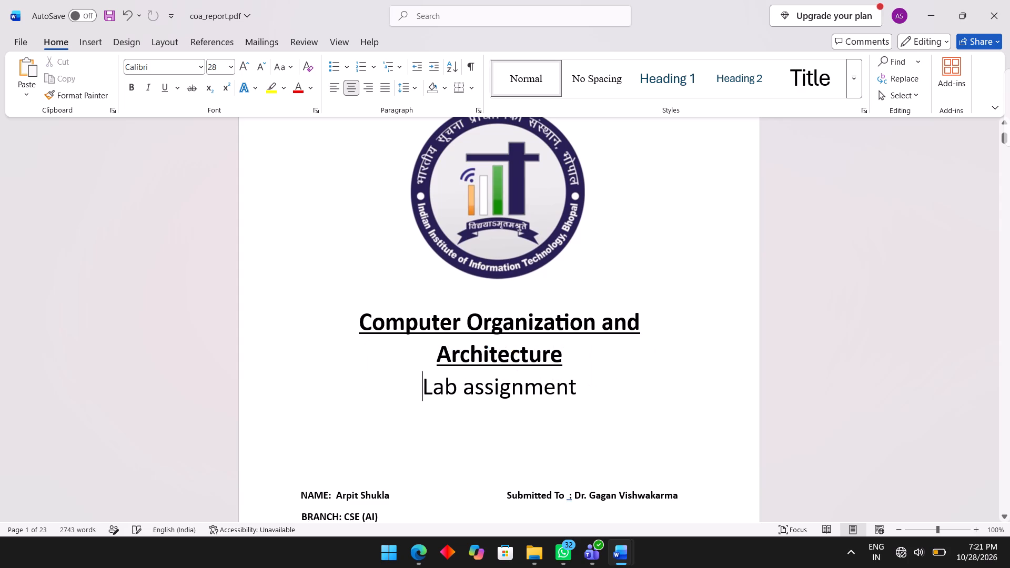
Make the "Lab assignment" line on the cover page bold.
left_click_drag(591, 391, 398, 391)
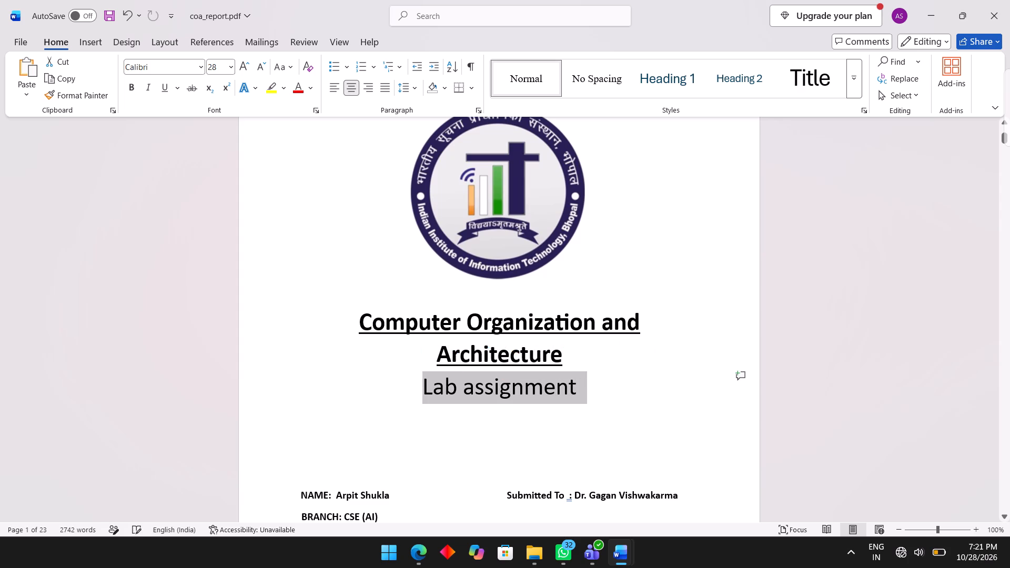
left_click(127, 87)
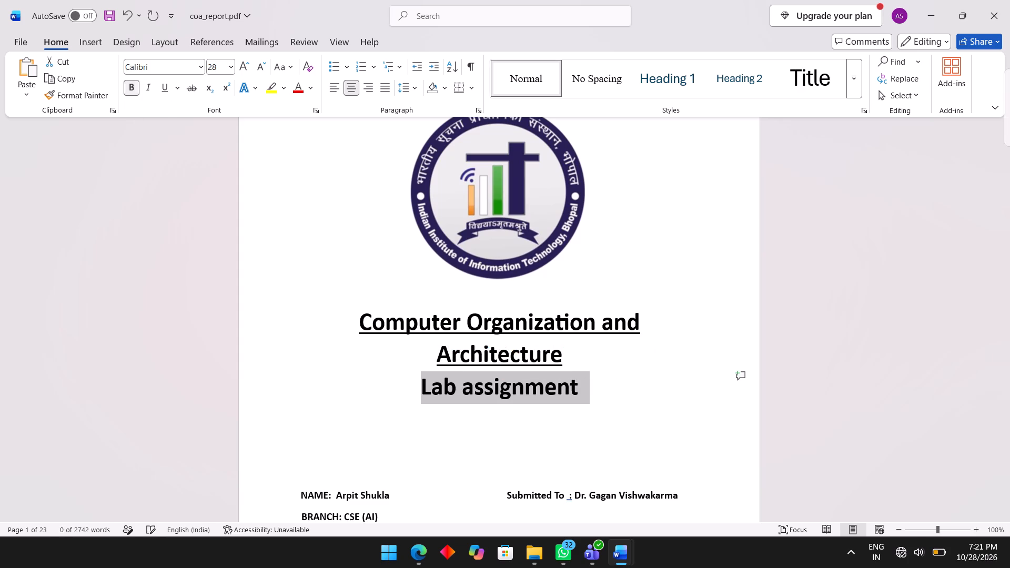
left_click(623, 363)
Print the report to a PDF file named COA_report_Arpit in the Downloads folder.
scroll(613, 344, "down", 13)
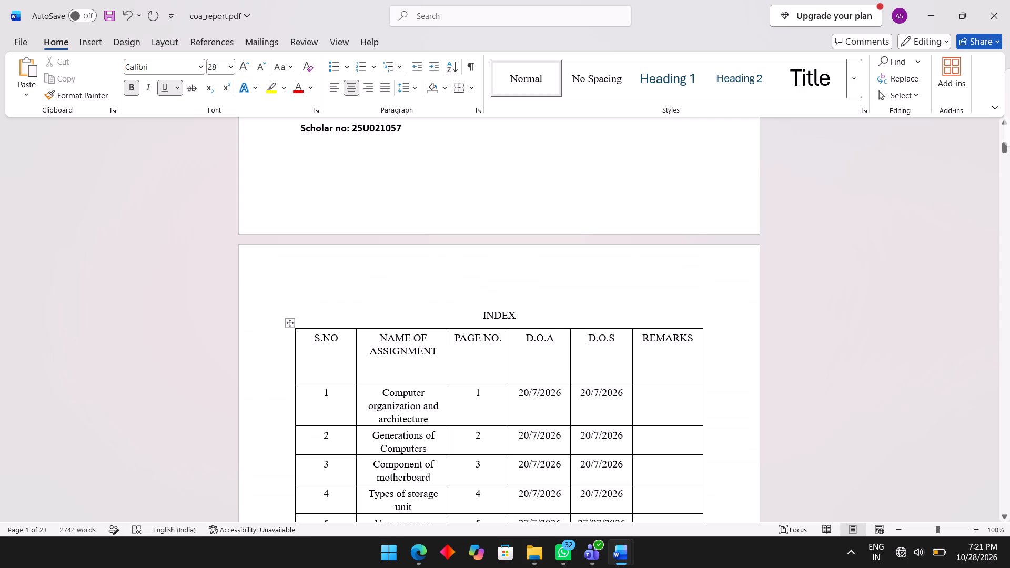
left_click(16, 40)
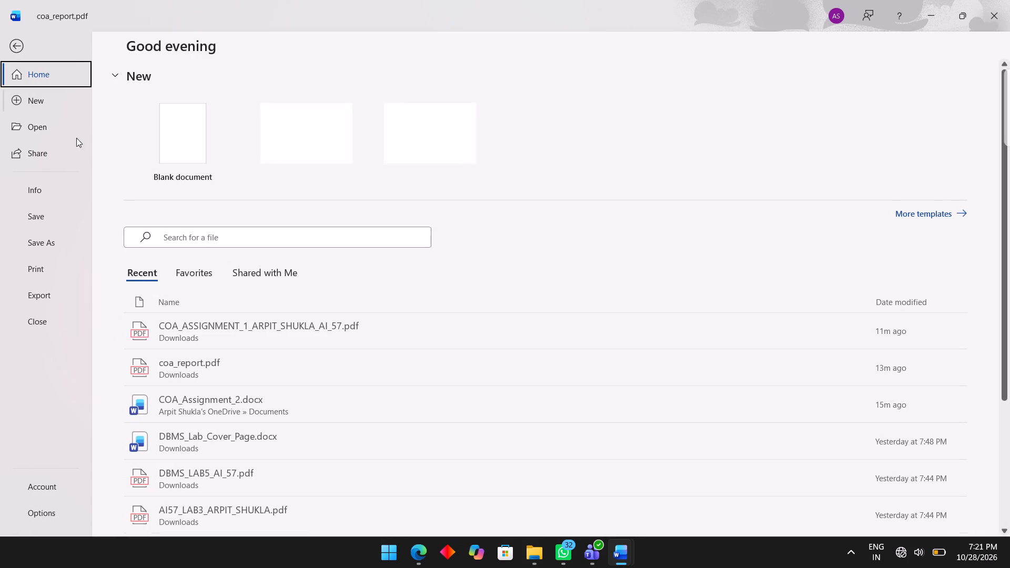
left_click(29, 272)
left_click(168, 125)
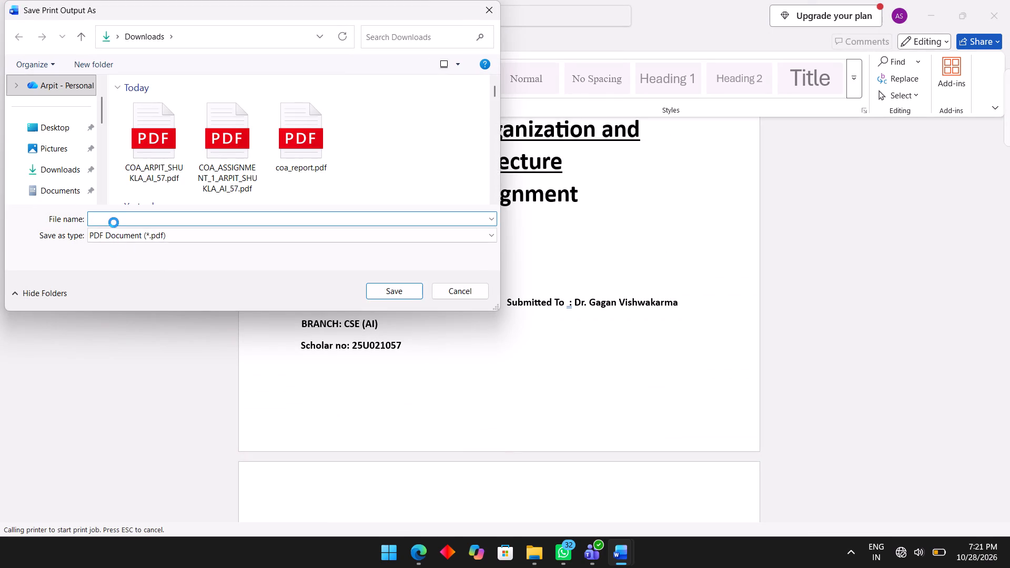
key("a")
key("BackSpace")
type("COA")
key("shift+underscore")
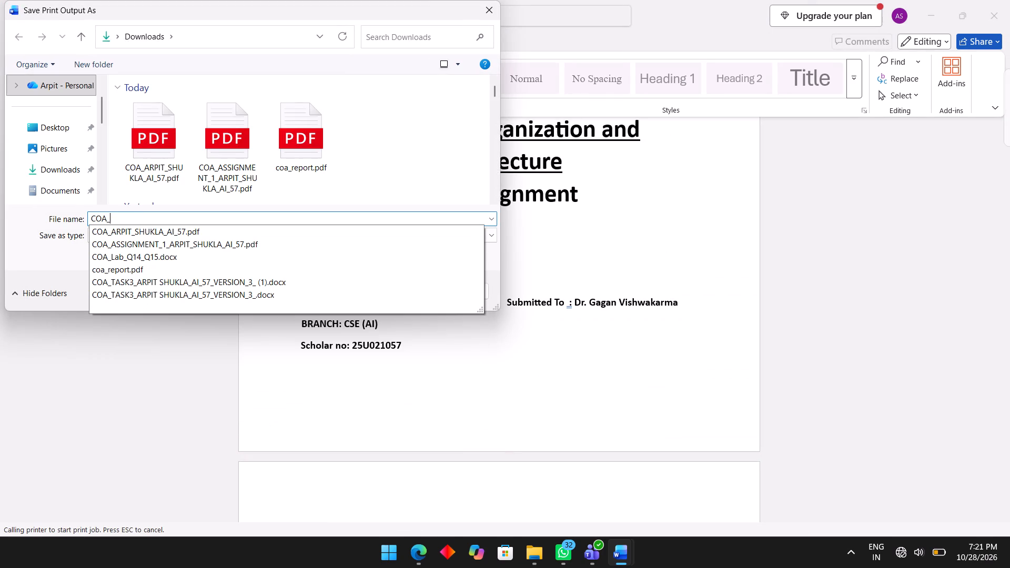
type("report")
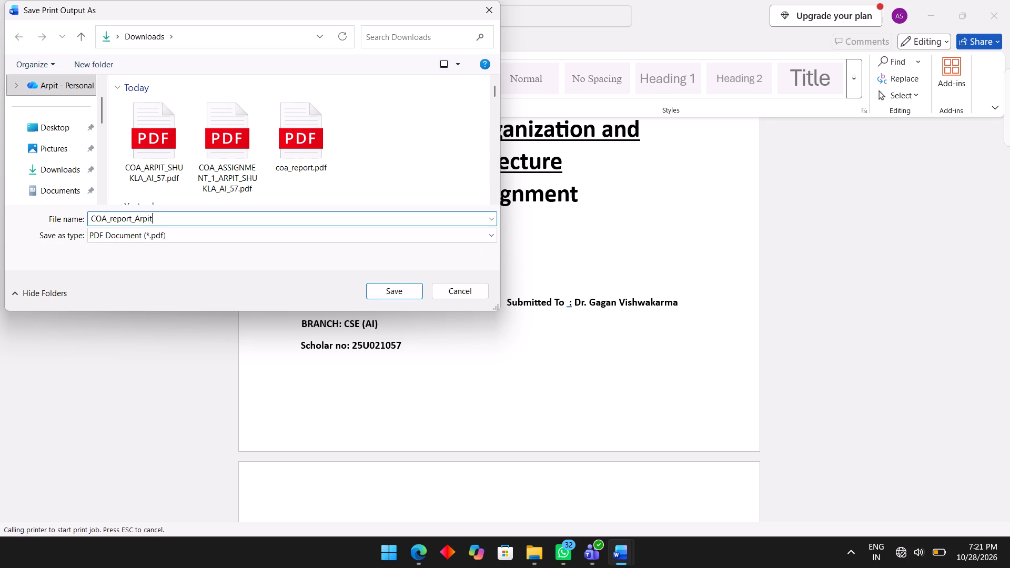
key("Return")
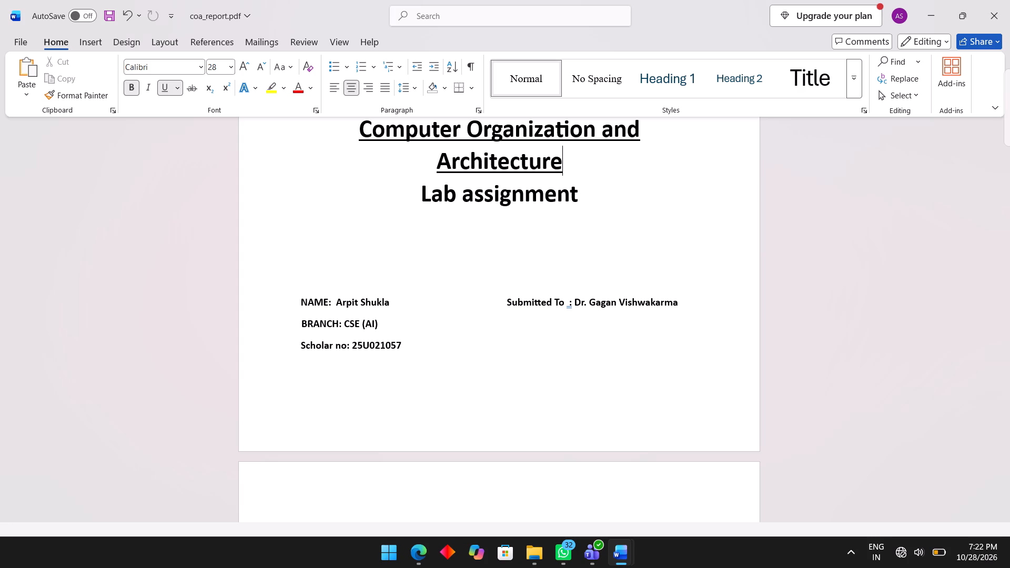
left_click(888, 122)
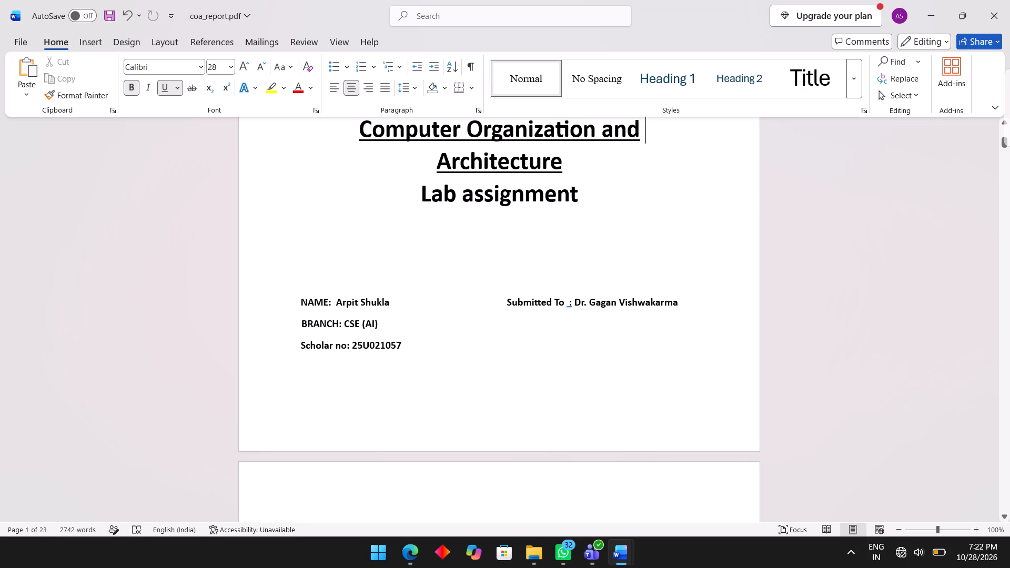
Close both the coa_report and Assignment 1 documents, discarding the unsaved changes to coa_report.
left_click(990, 0)
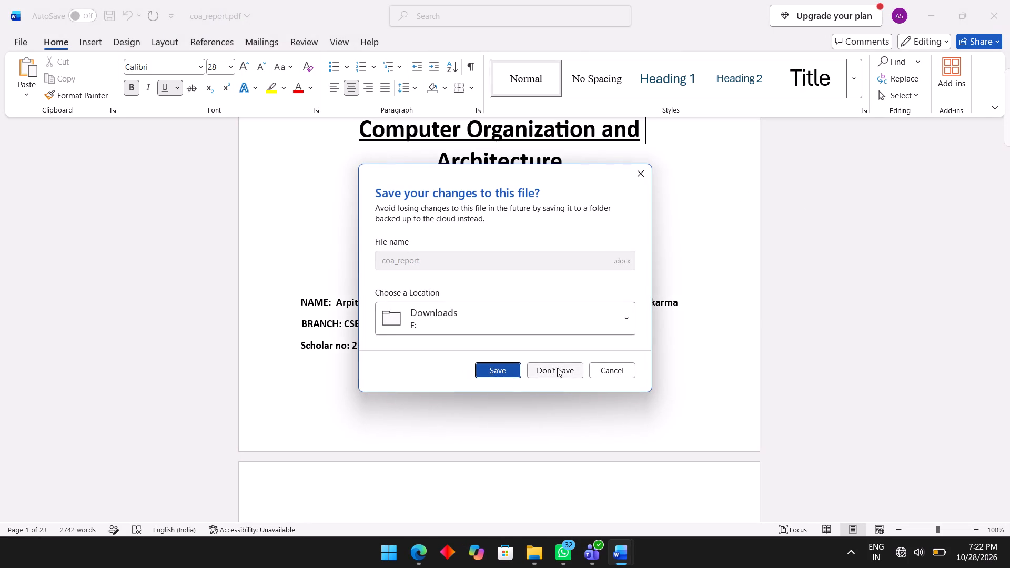
left_click(558, 368)
left_click(1006, 0)
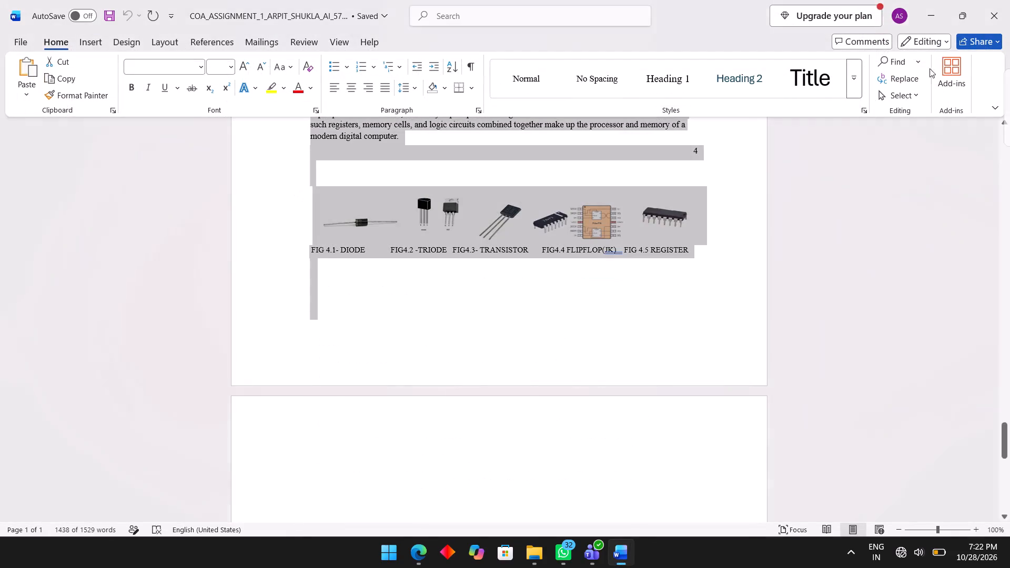
left_click(1008, 17)
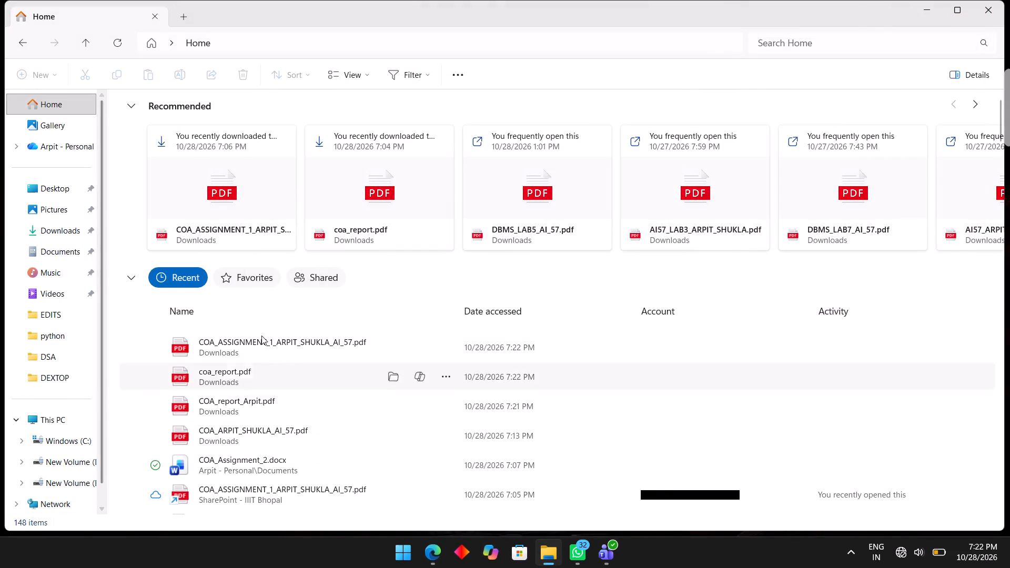
Open the Downloads folder in File Explorer.
left_click(31, 235)
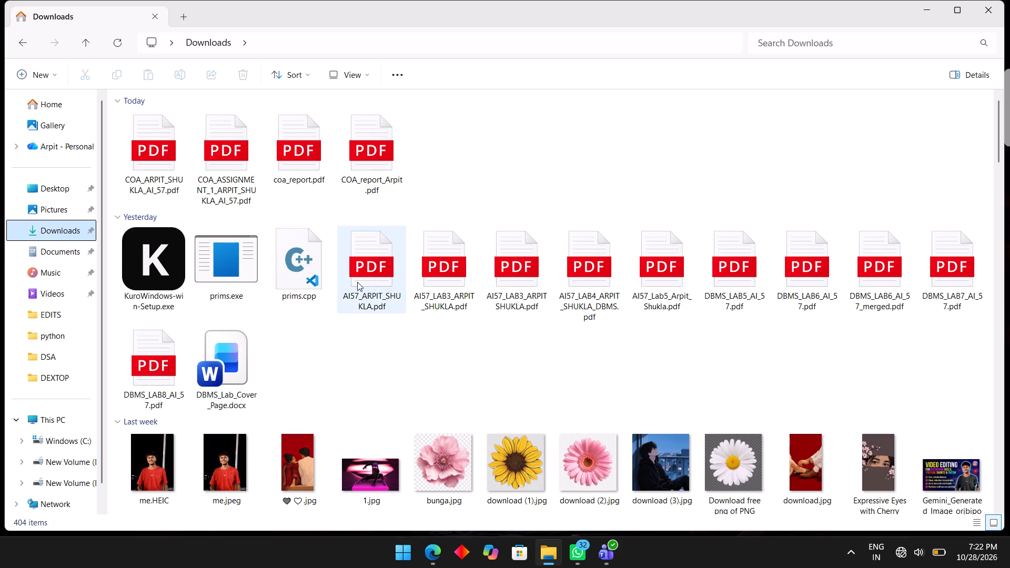
Open today's COA PDF ending in AI_57, the one without ASSIGNMENT in its name, and review its cover page, index and answer pages.
double_click(163, 176)
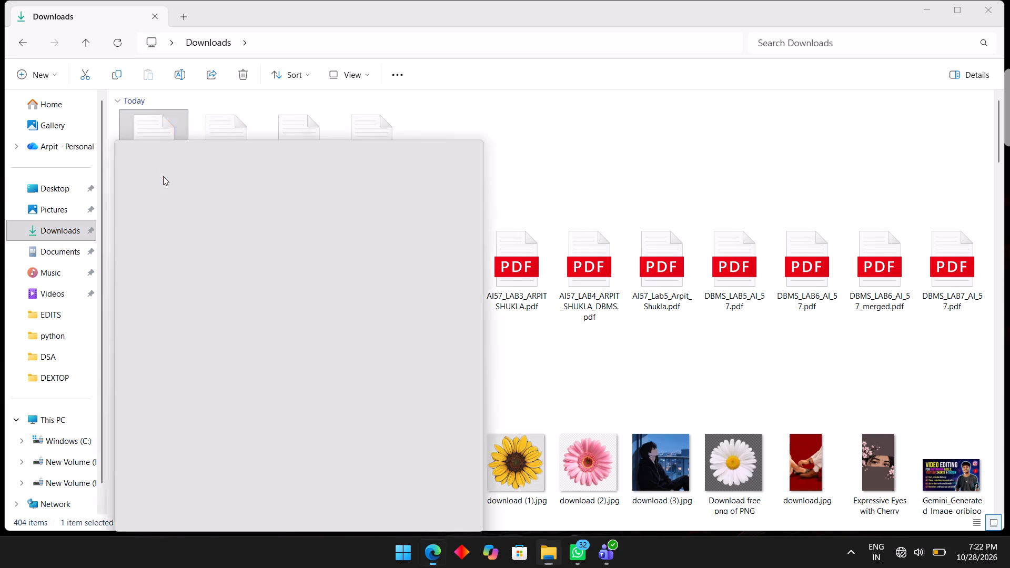
left_click(466, 15)
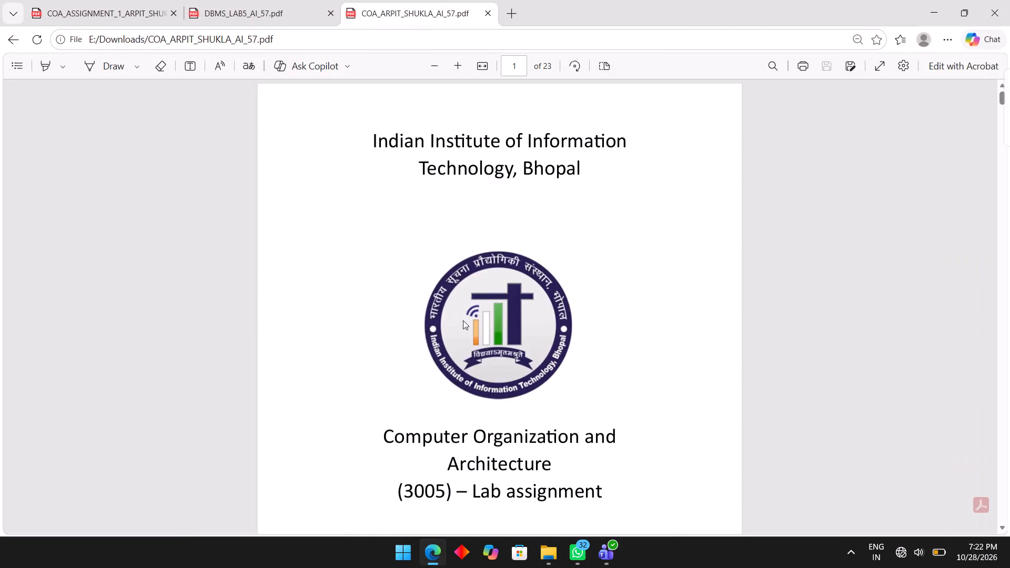
scroll(463, 320, "down", 6)
scroll(506, 336, "down", 7)
scroll(536, 343, "up", 6)
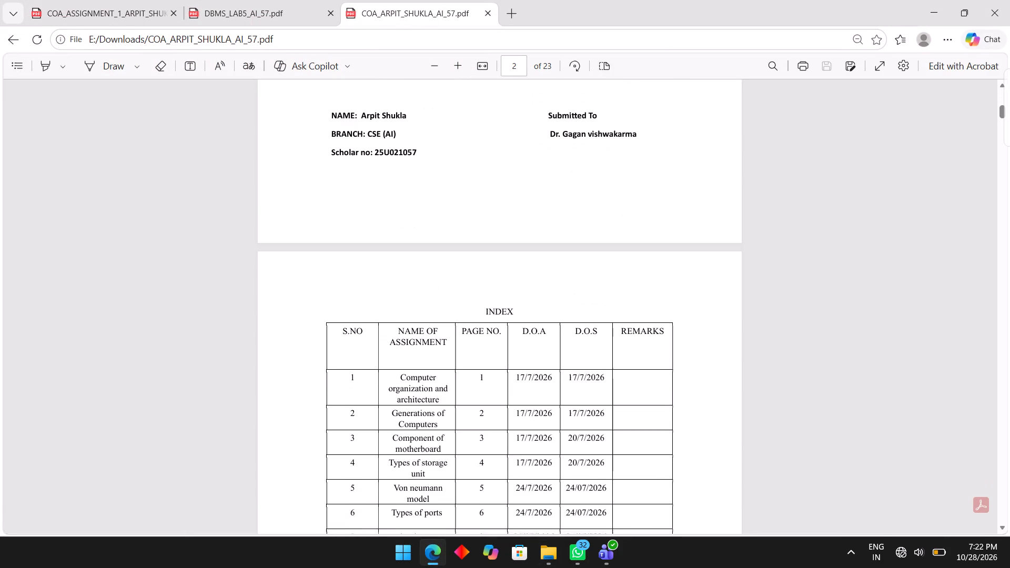
scroll(539, 343, "down", 20)
scroll(539, 343, "down", 14)
scroll(550, 331, "down", 9)
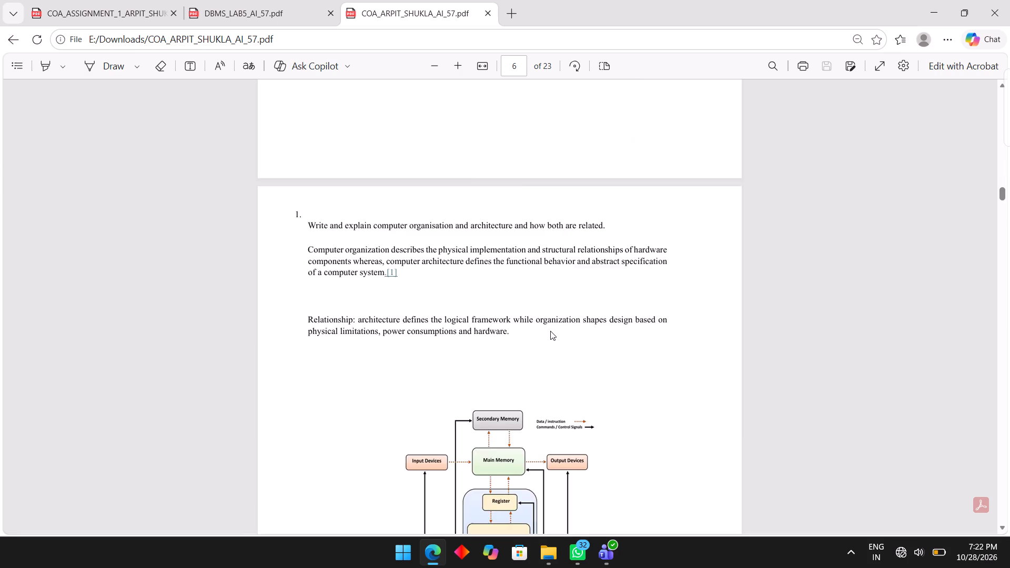